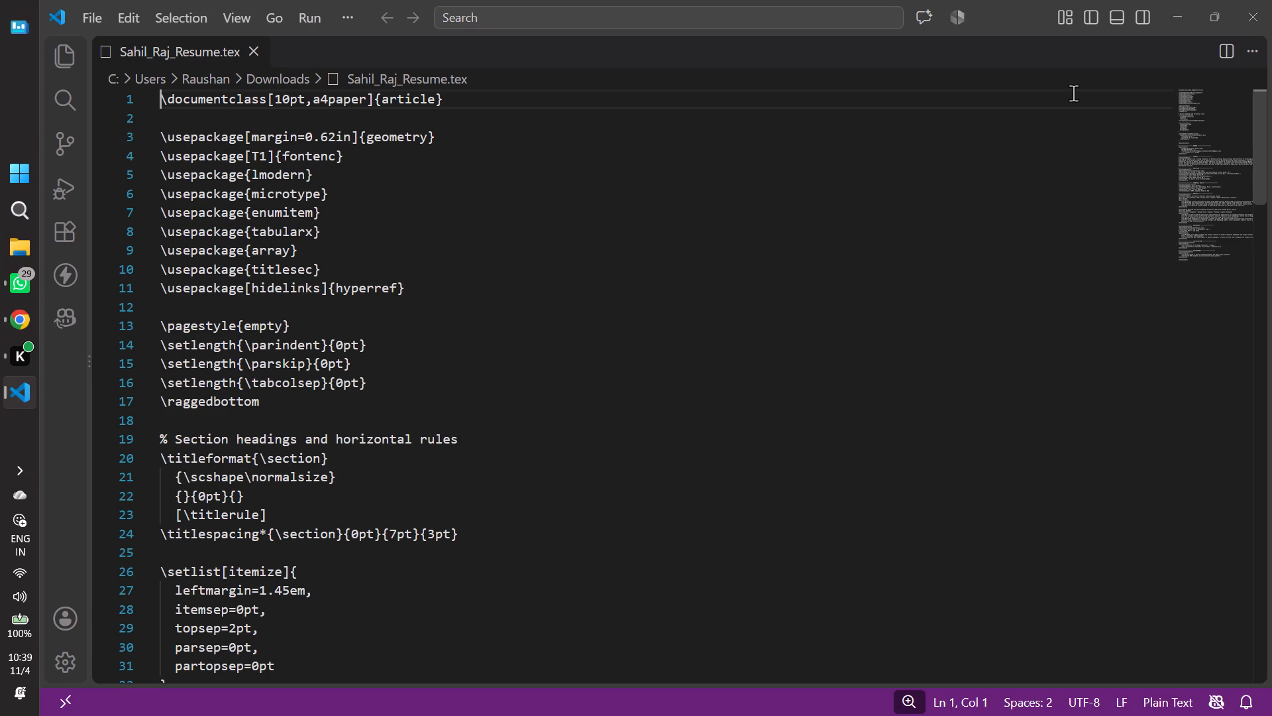
{"action": "left_click", "coordinate": [541, 200]}
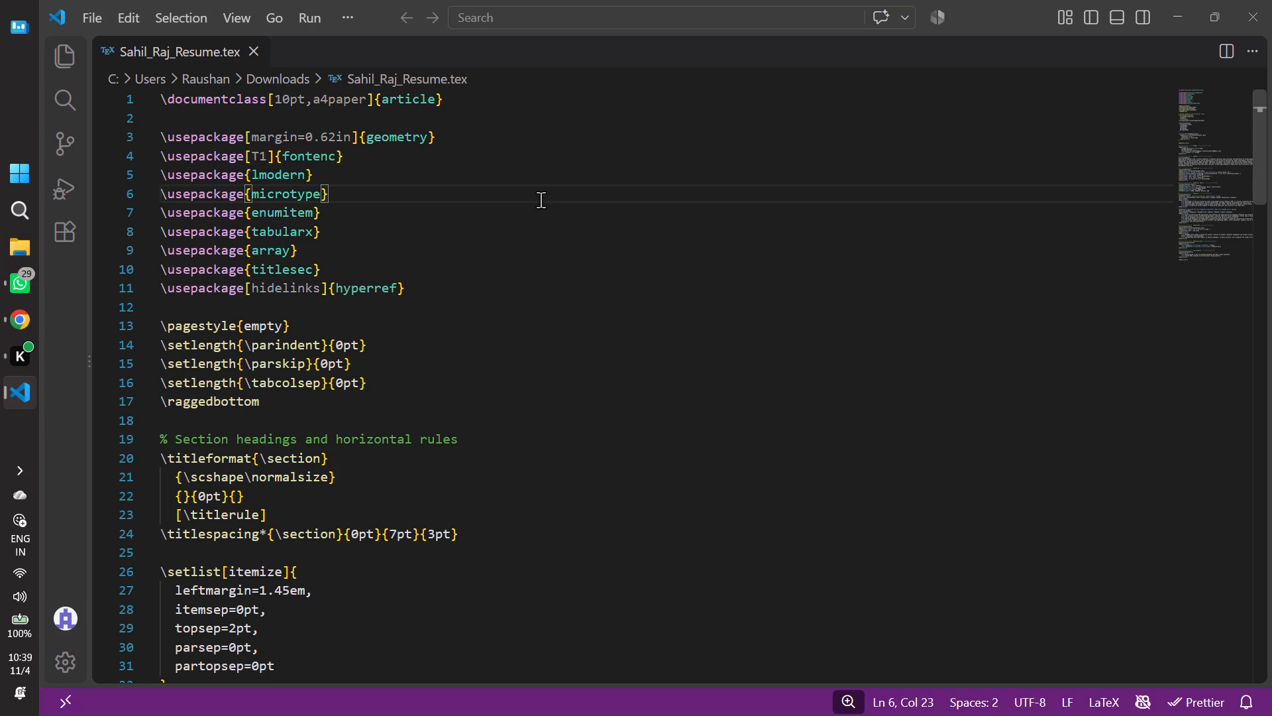
{"action": "key", "text": "ctrl+a"}
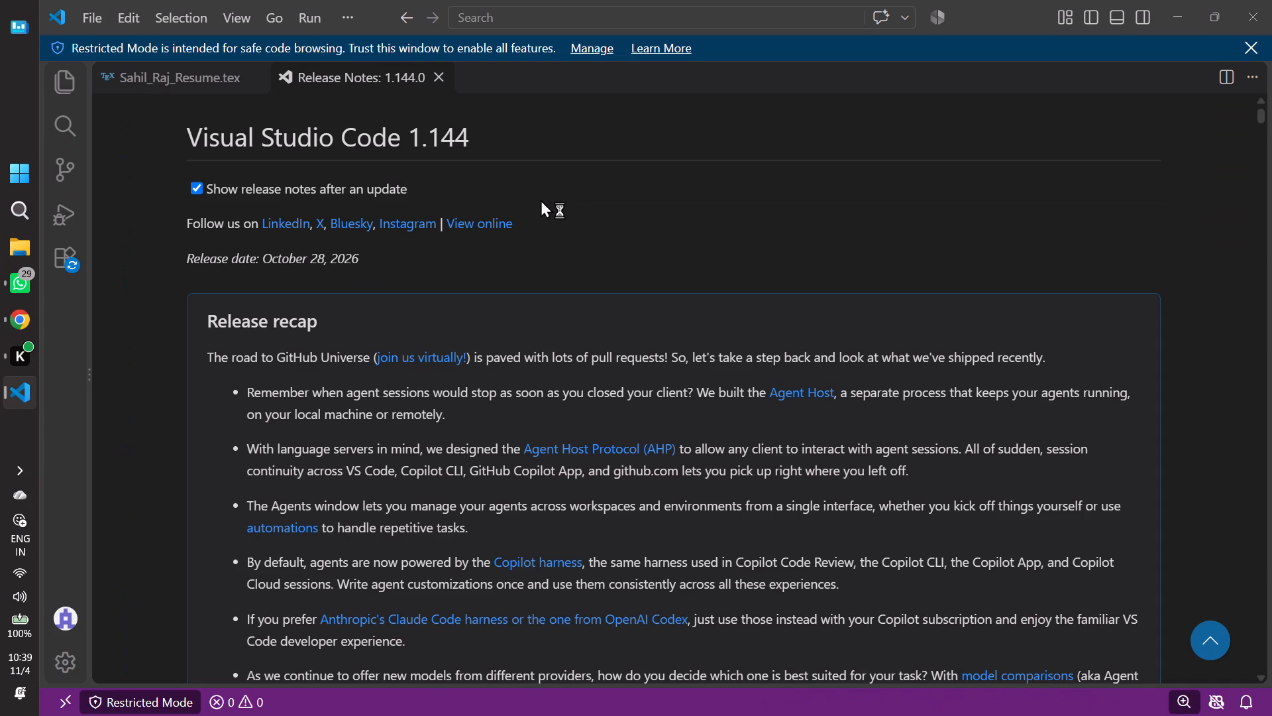
{"action": "left_click", "coordinate": [444, 80]}
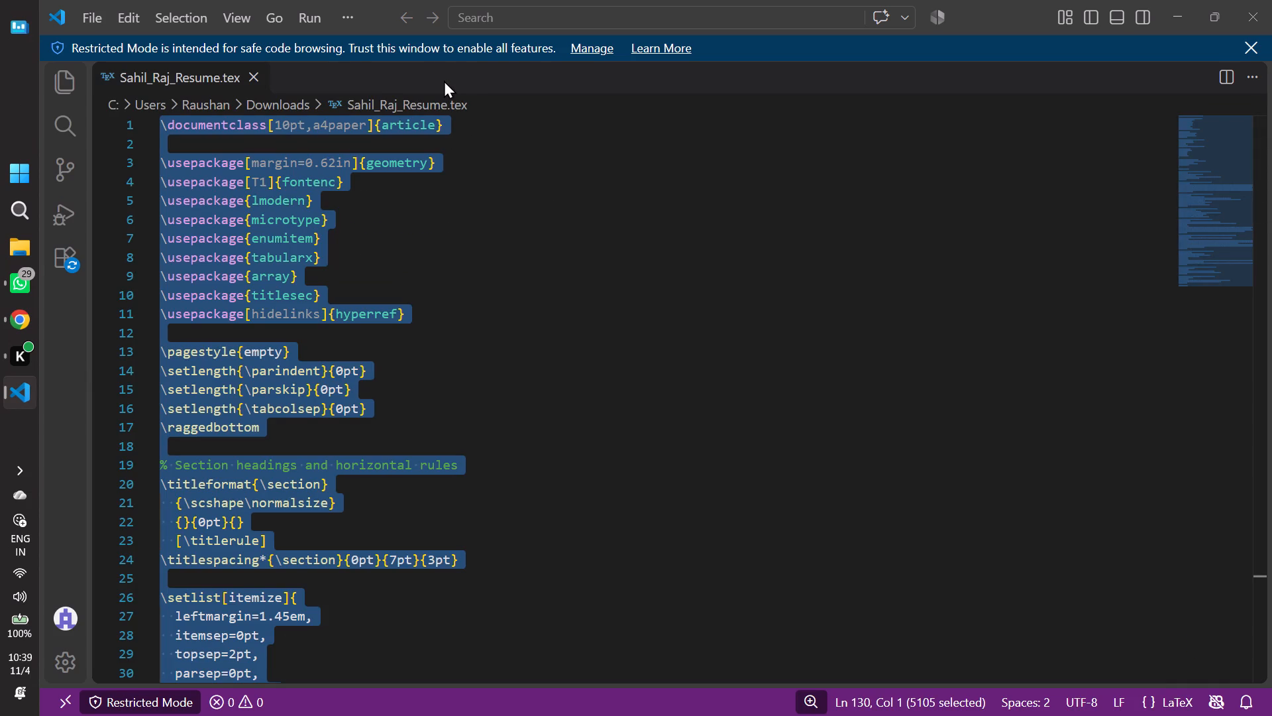
{"action": "key", "text": "ctrl+c"}
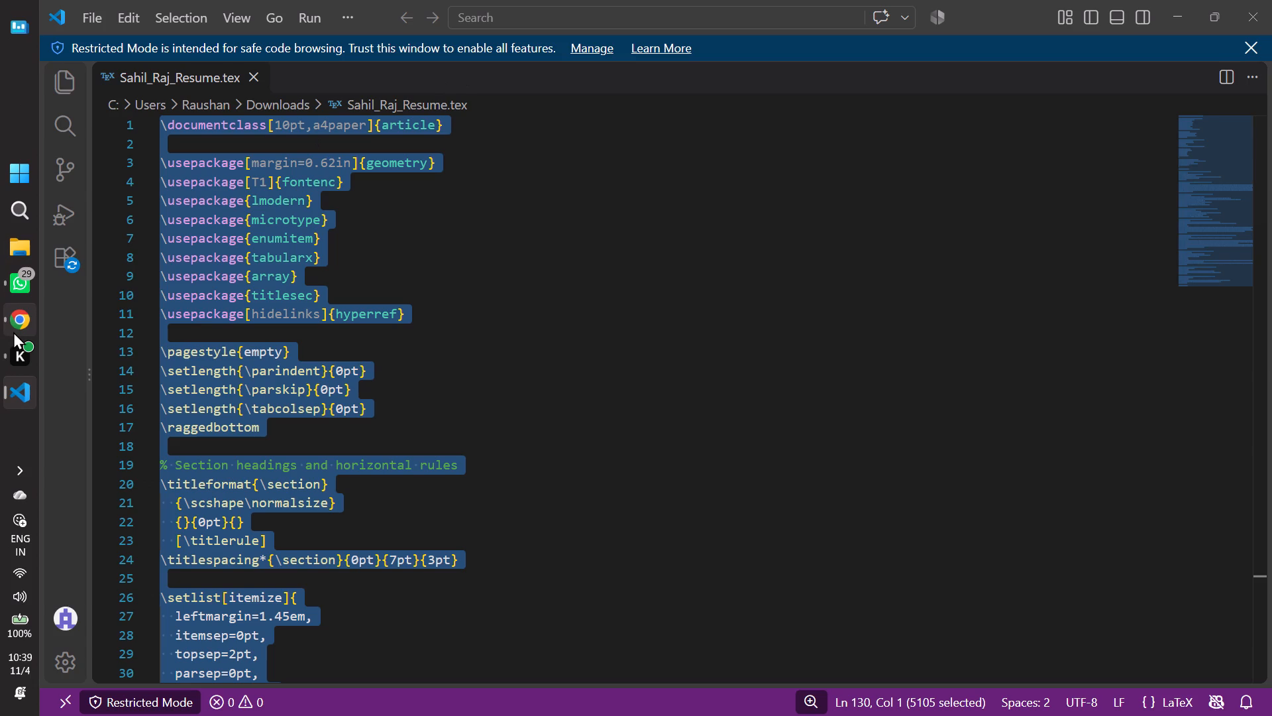
Switch to the Overleaf project, paste the copied LaTeX code into the empty main.tex and recompile the PDF.
{"action": "left_click", "coordinate": [13, 330]}
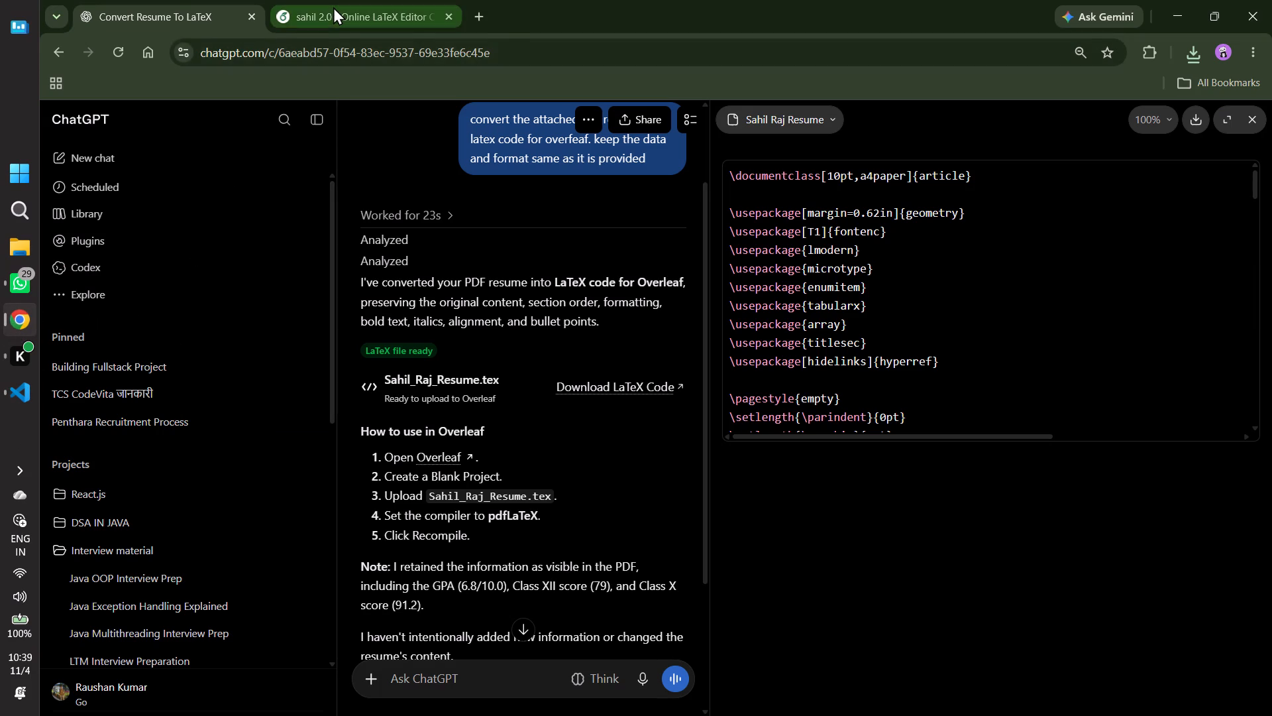
{"action": "left_click", "coordinate": [333, 7]}
{"action": "left_click", "coordinate": [359, 349]}
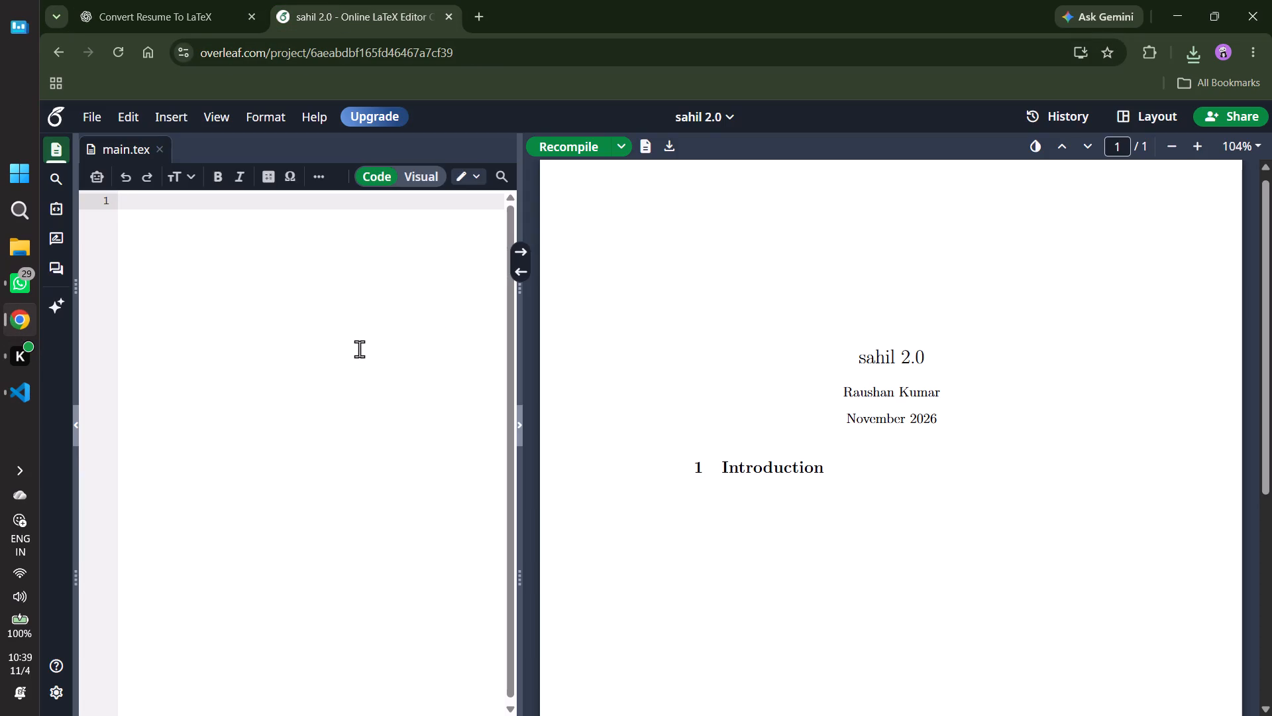
{"action": "key", "text": "ctrl+v"}
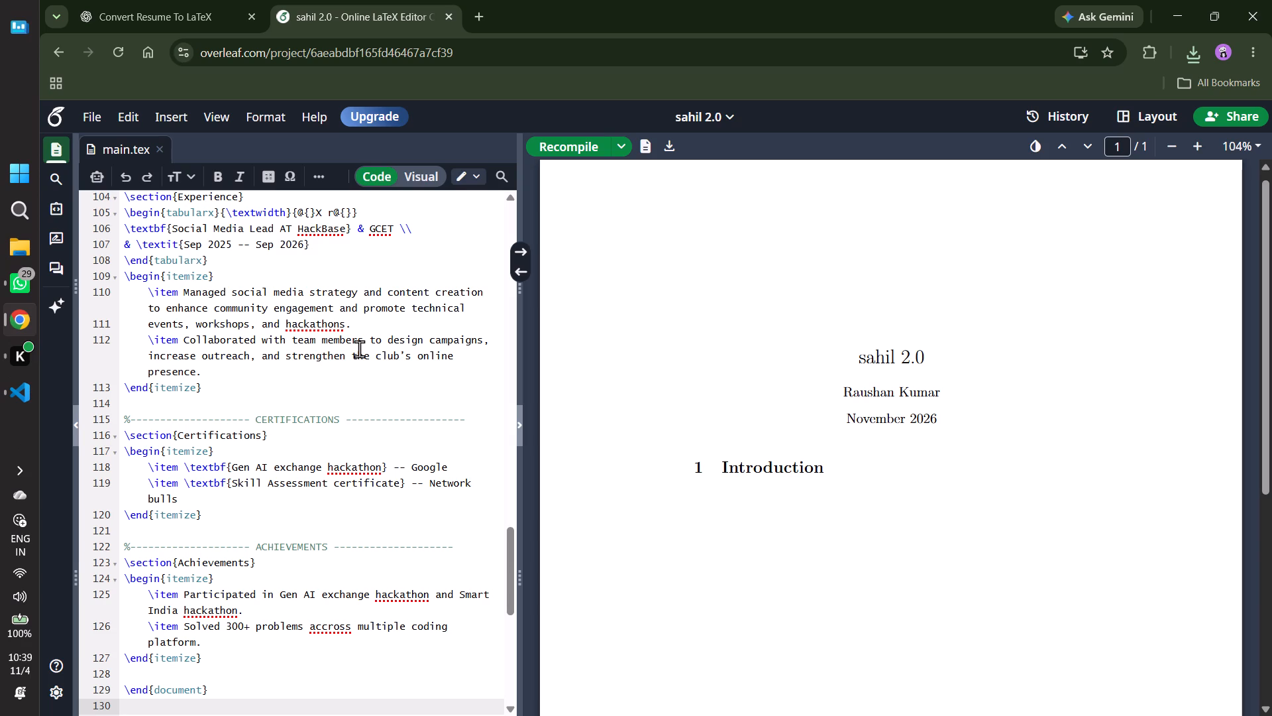
{"action": "left_click", "coordinate": [567, 150]}
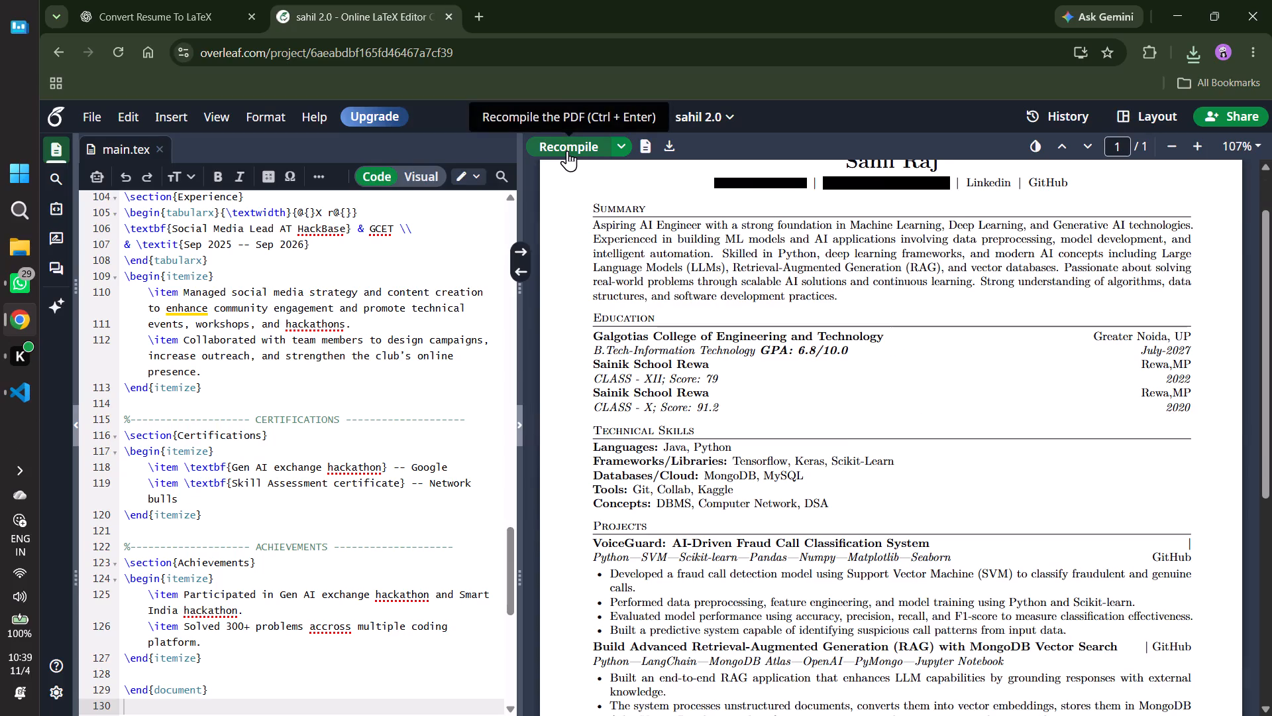
Review the compiled resume preview and the pasted LaTeX code in main.tex from its preamble to the header.
{"action": "scroll", "coordinate": [821, 357], "scroll_direction": "up", "scroll_amount": 4}
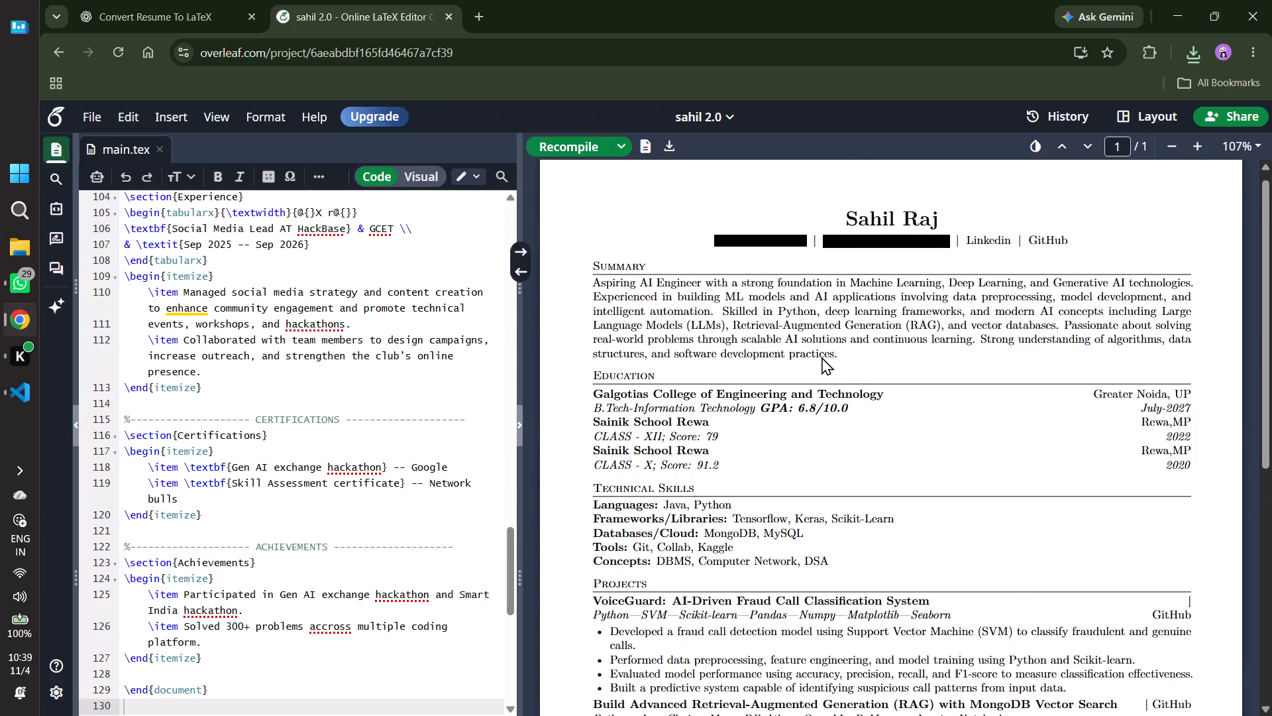
{"action": "scroll", "coordinate": [284, 373], "scroll_direction": "up", "scroll_amount": 5}
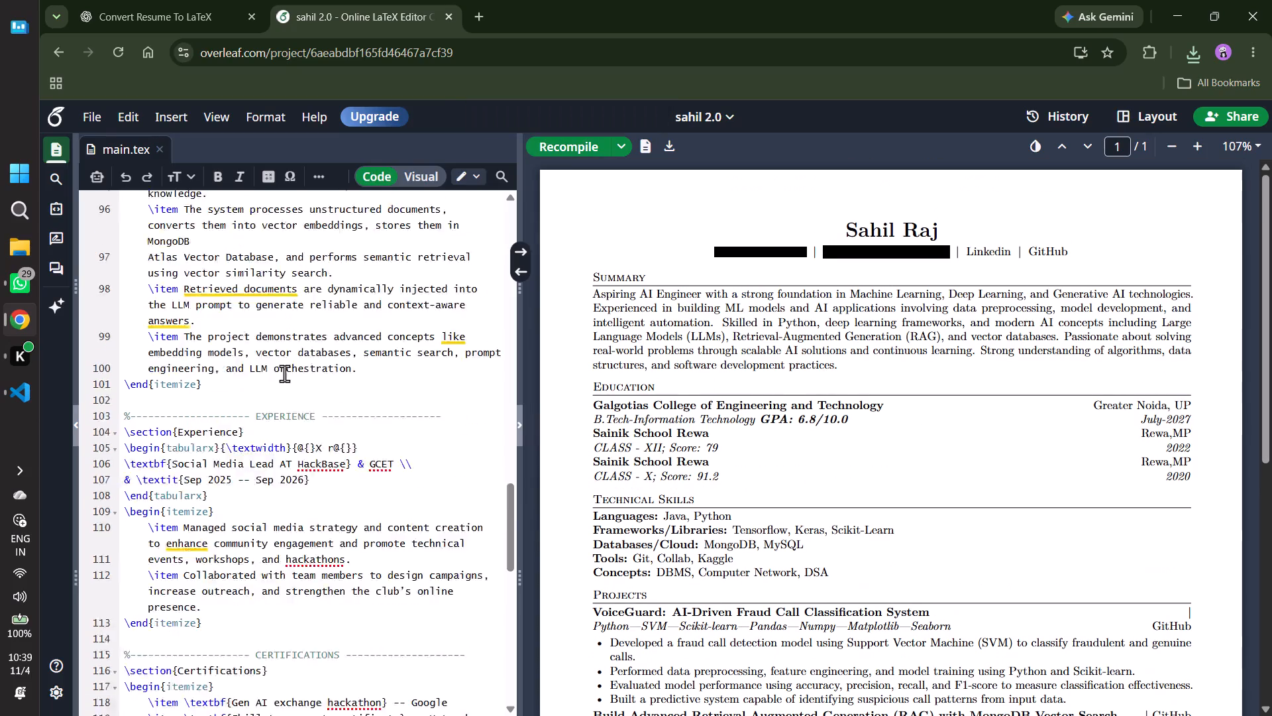
{"action": "scroll", "coordinate": [284, 373], "scroll_direction": "up", "scroll_amount": 7}
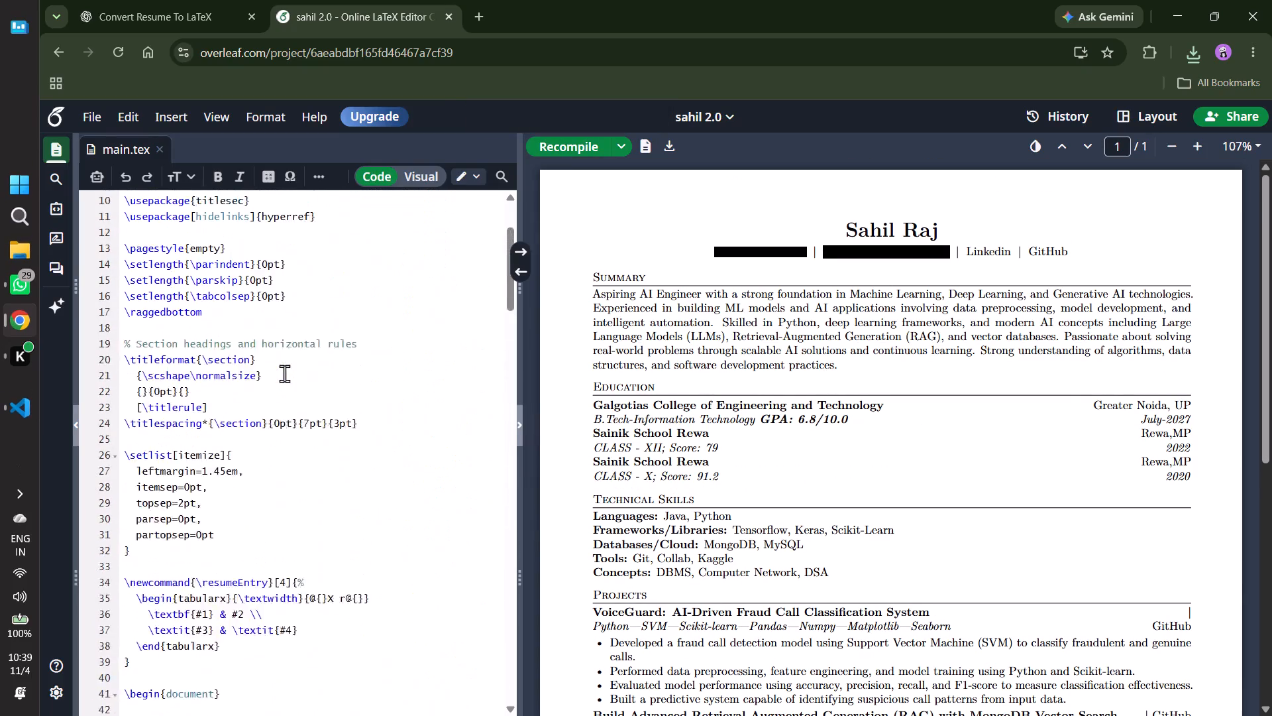
{"action": "scroll", "coordinate": [284, 373], "scroll_direction": "up", "scroll_amount": 4}
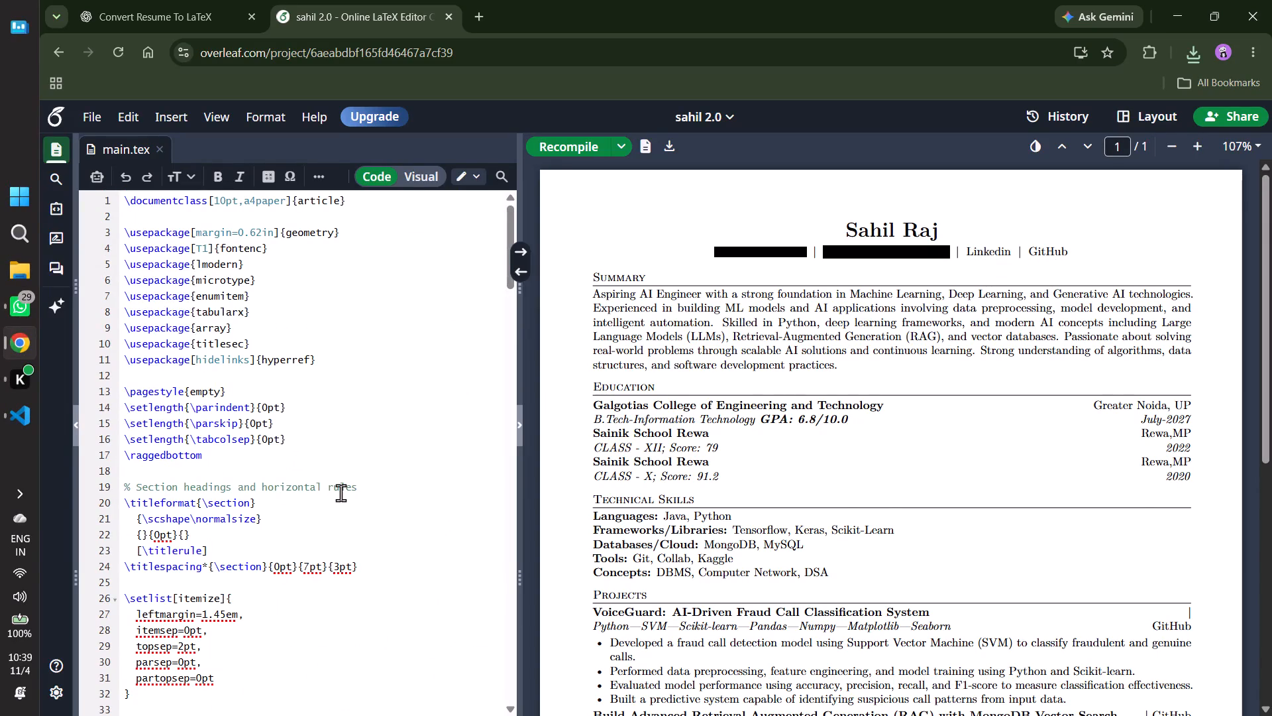
{"action": "scroll", "coordinate": [341, 493], "scroll_direction": "down", "scroll_amount": 4}
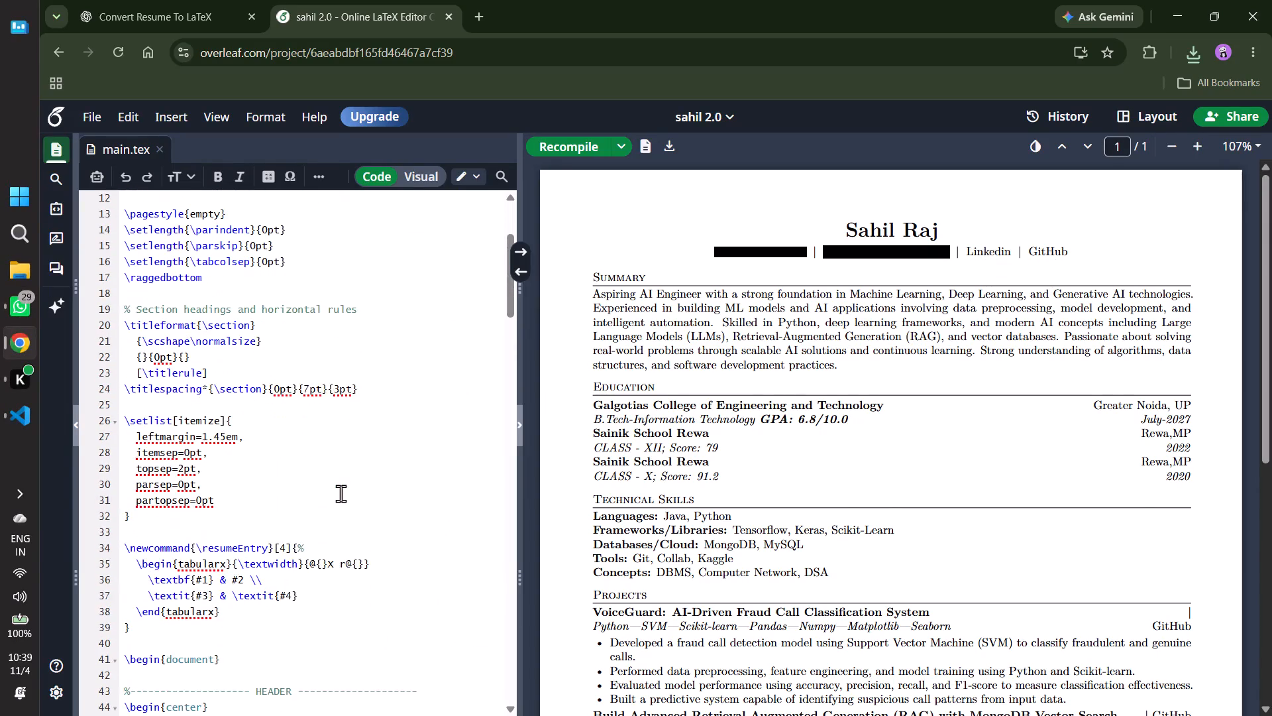
{"action": "scroll", "coordinate": [341, 493], "scroll_direction": "down", "scroll_amount": 1}
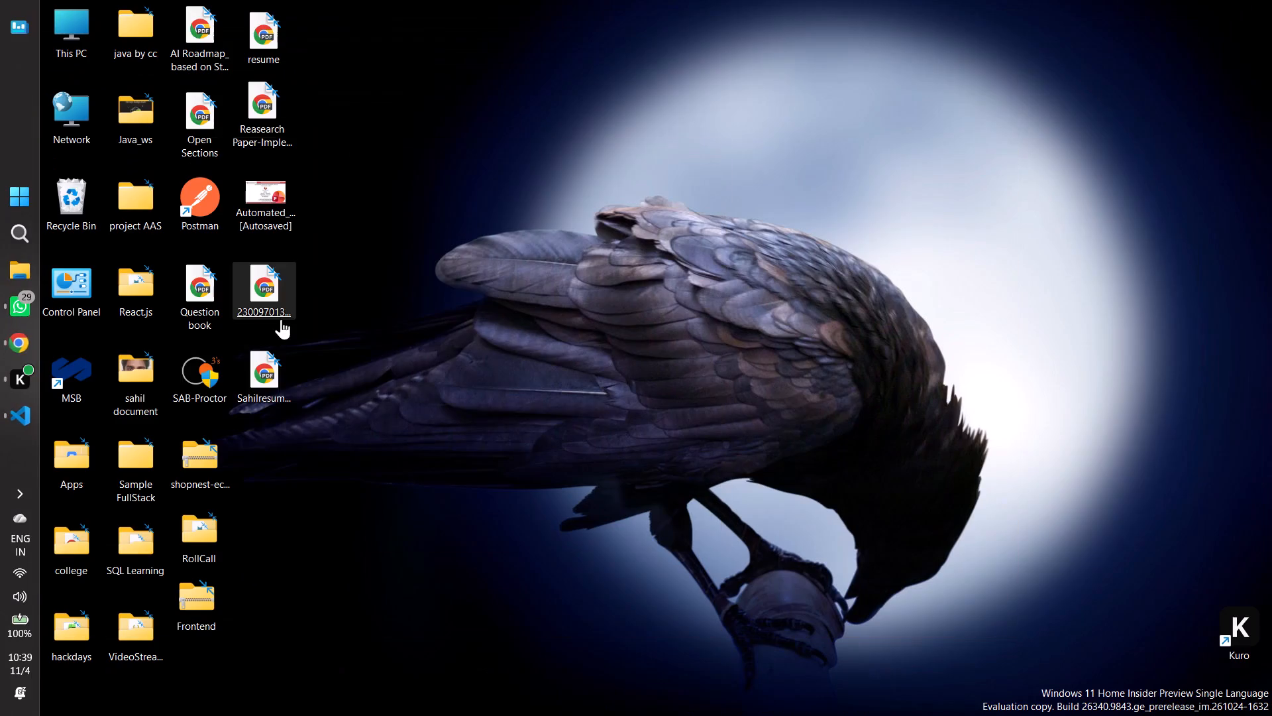
Open the original resume Sahilresume2_updated.pdf from the desktop, check where its Linkedin link leads and return to the PDF.
{"action": "double_click", "coordinate": [251, 390]}
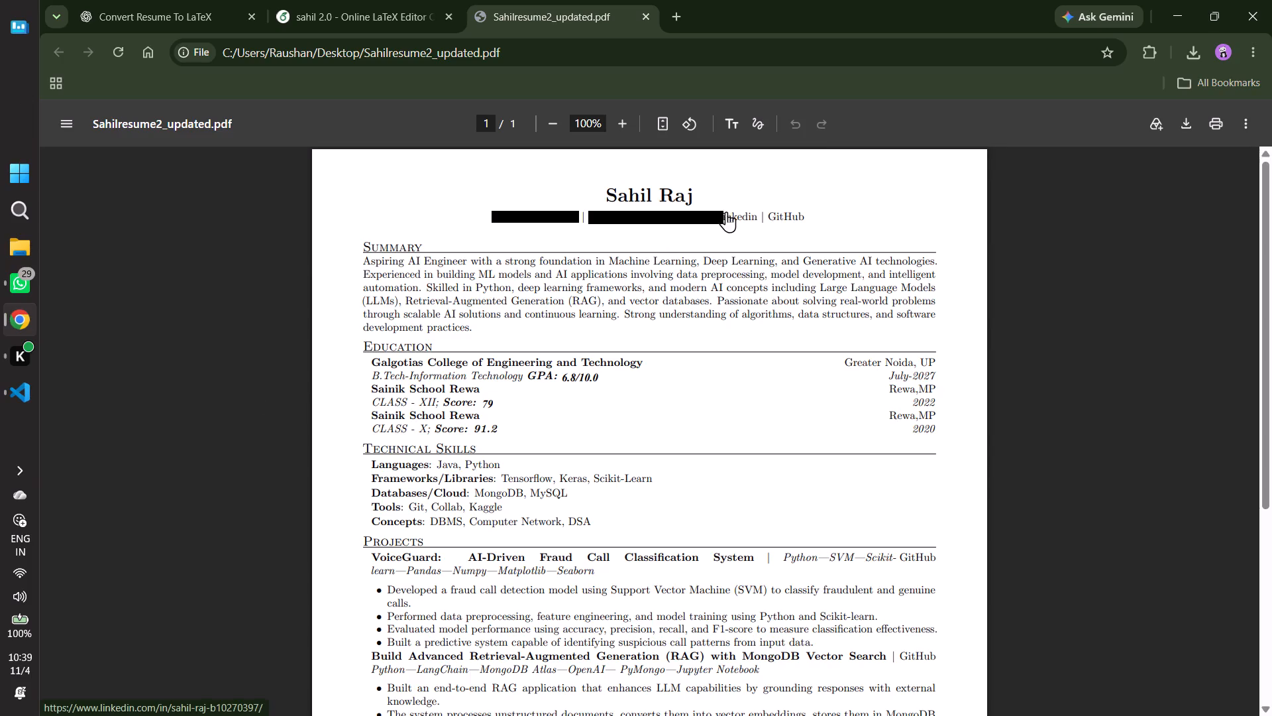
{"action": "left_click", "coordinate": [729, 218]}
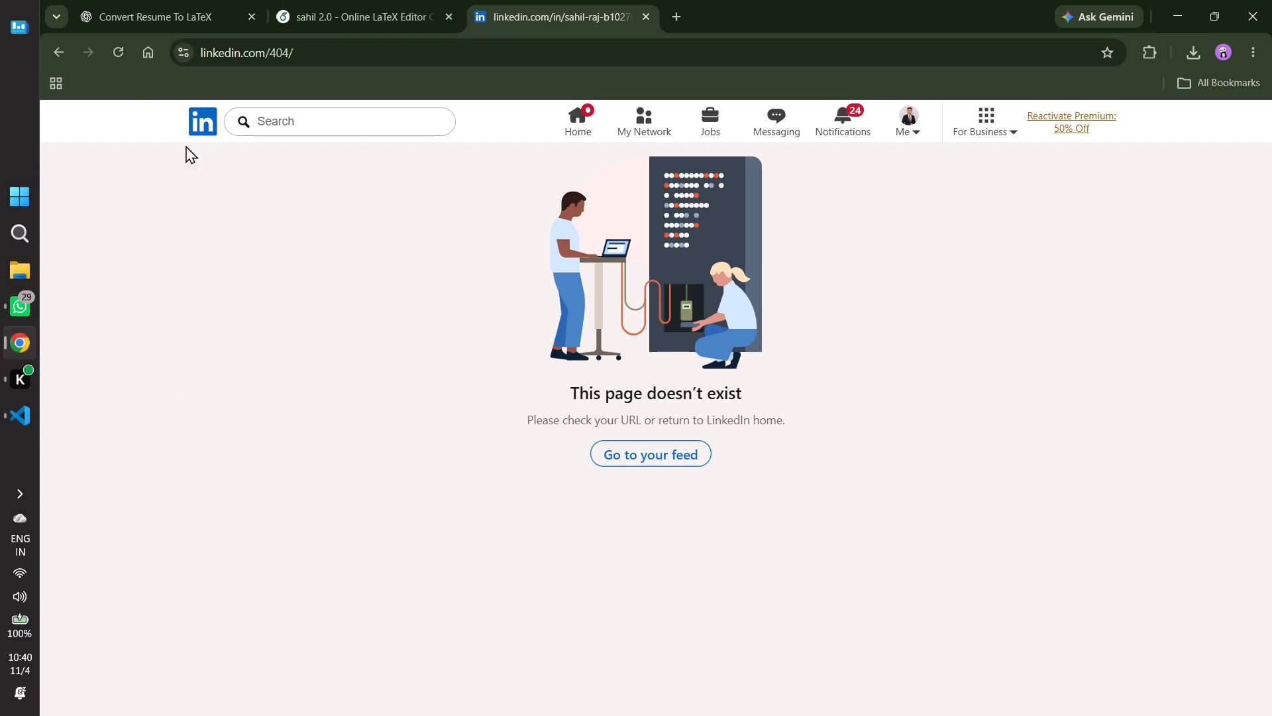
{"action": "left_click", "coordinate": [50, 47]}
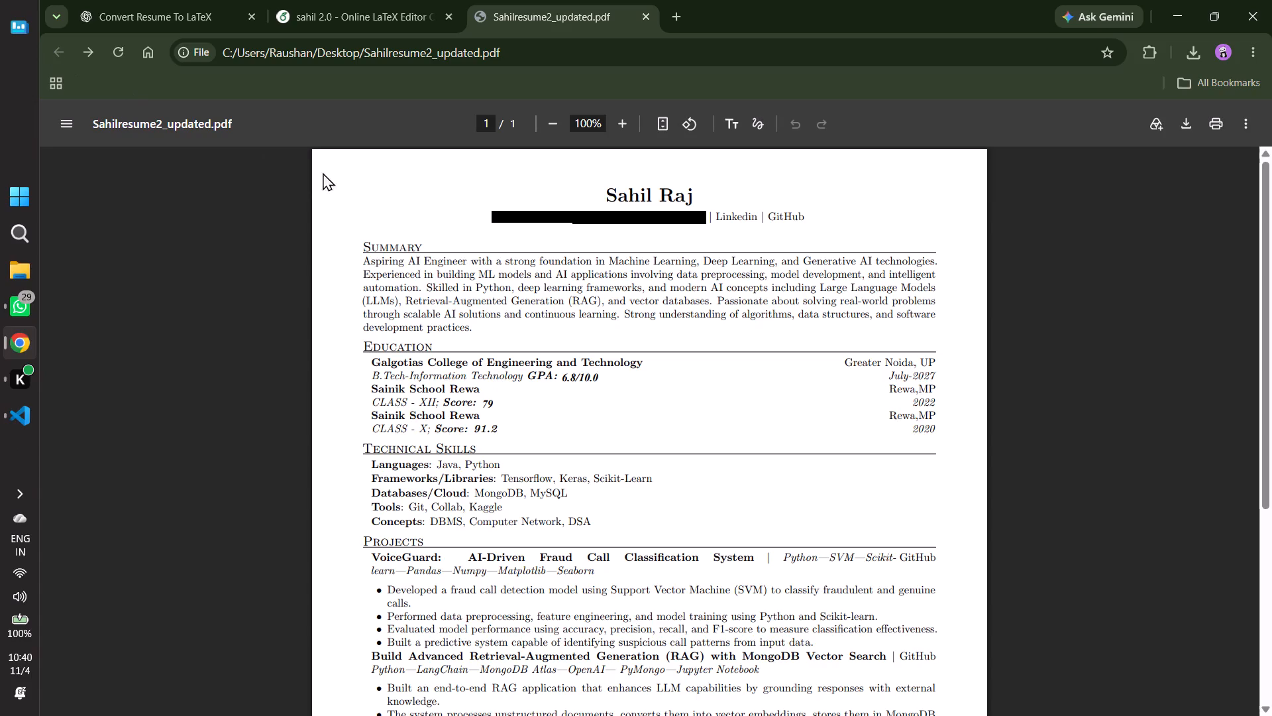
Follow the GitHub link in the original resume PDF, look over the profile page and copy its URL.
{"action": "left_click", "coordinate": [779, 215]}
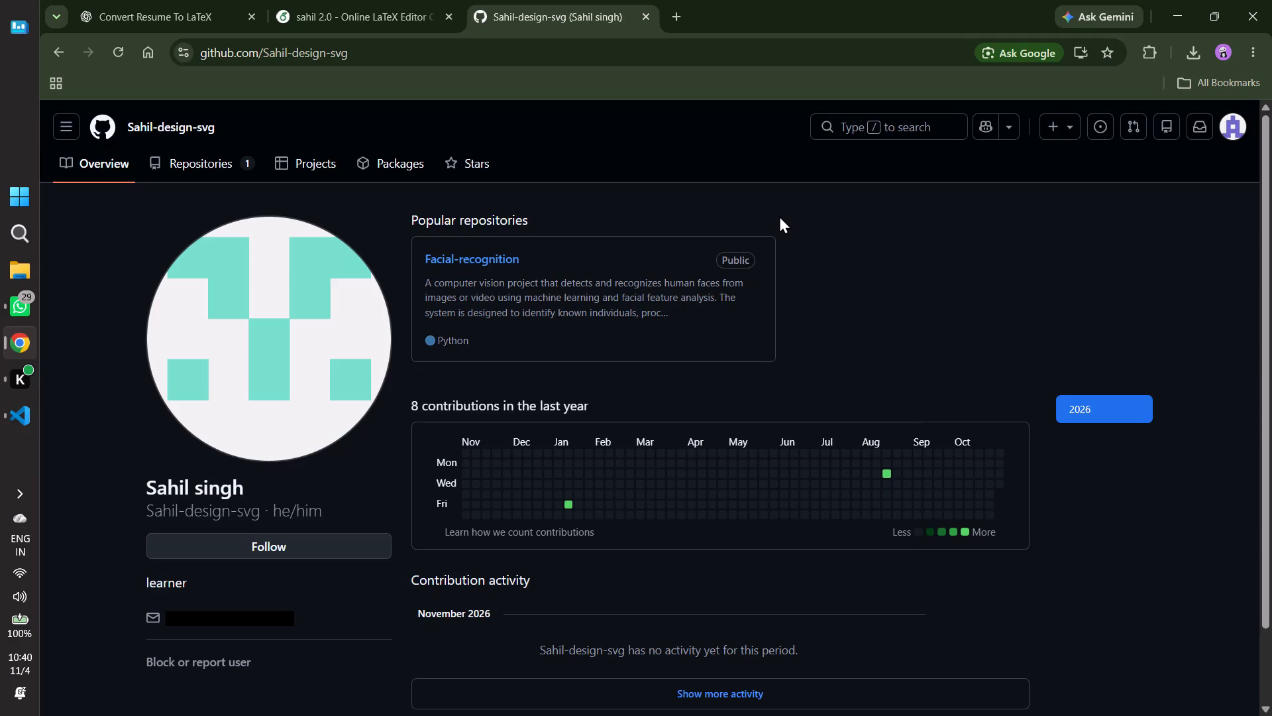
{"action": "scroll", "coordinate": [749, 508], "scroll_direction": "down", "scroll_amount": 8}
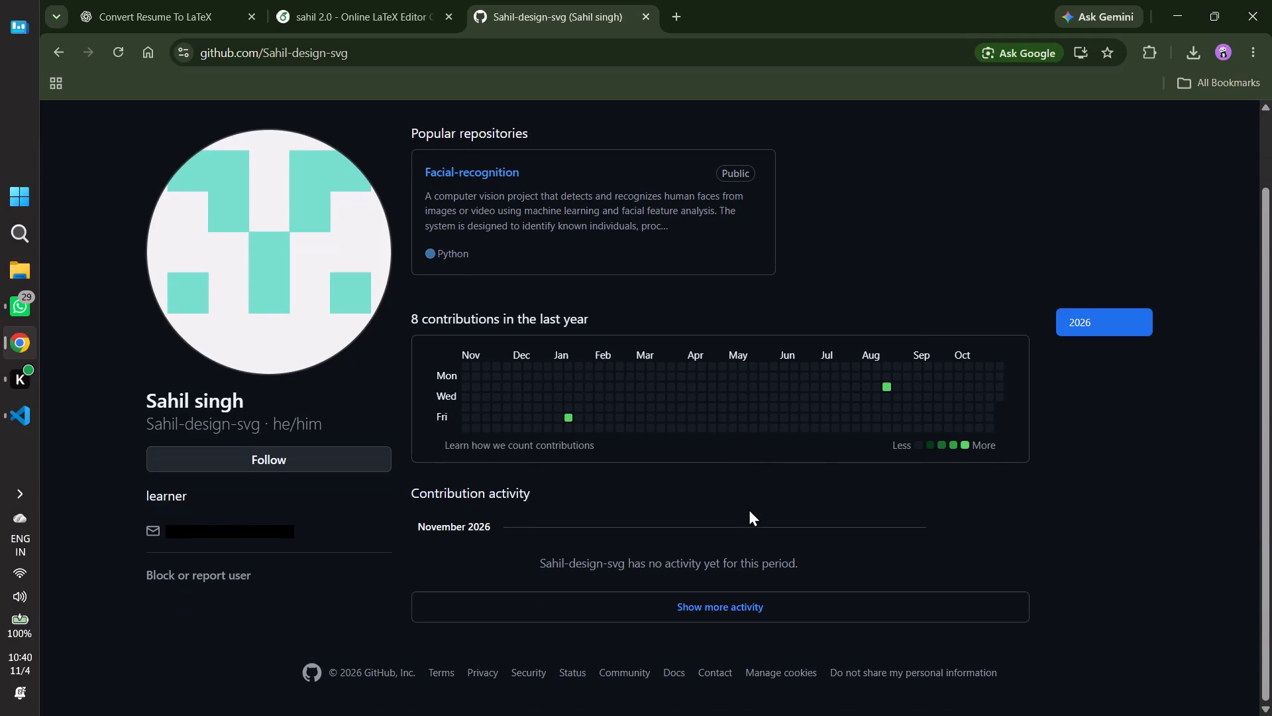
{"action": "scroll", "coordinate": [749, 508], "scroll_direction": "up", "scroll_amount": 6}
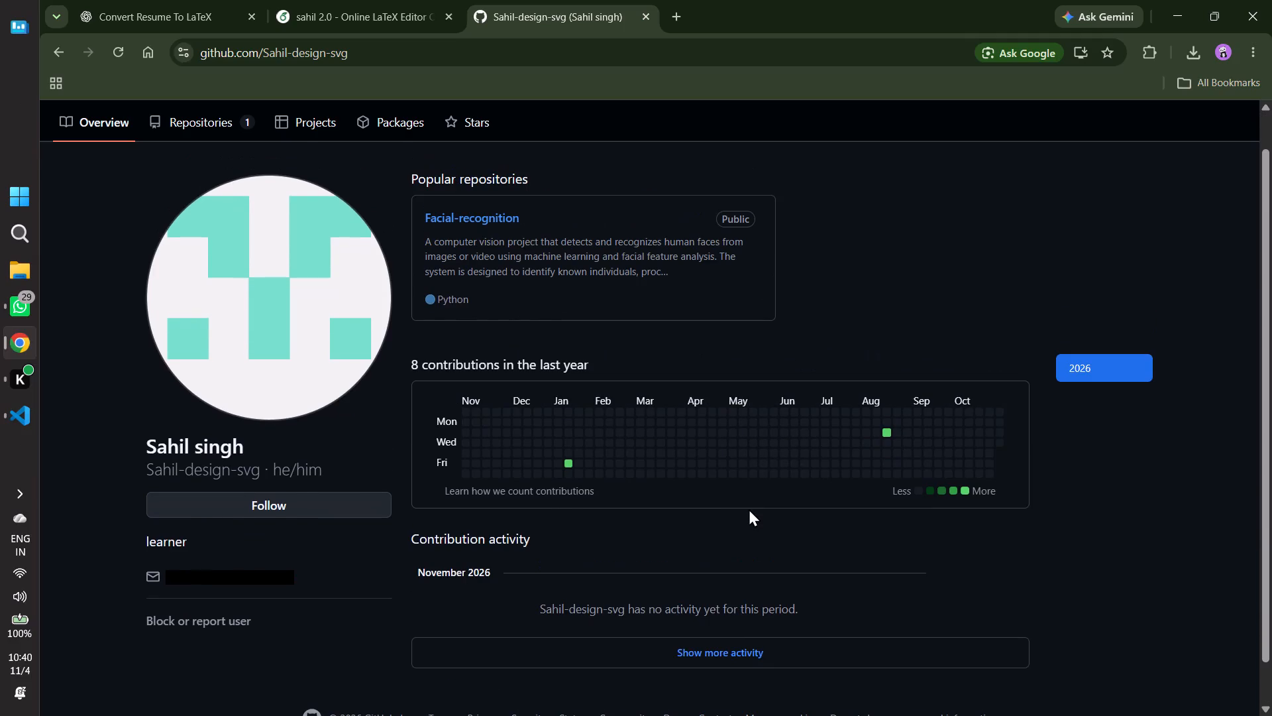
{"action": "left_click", "coordinate": [458, 51]}
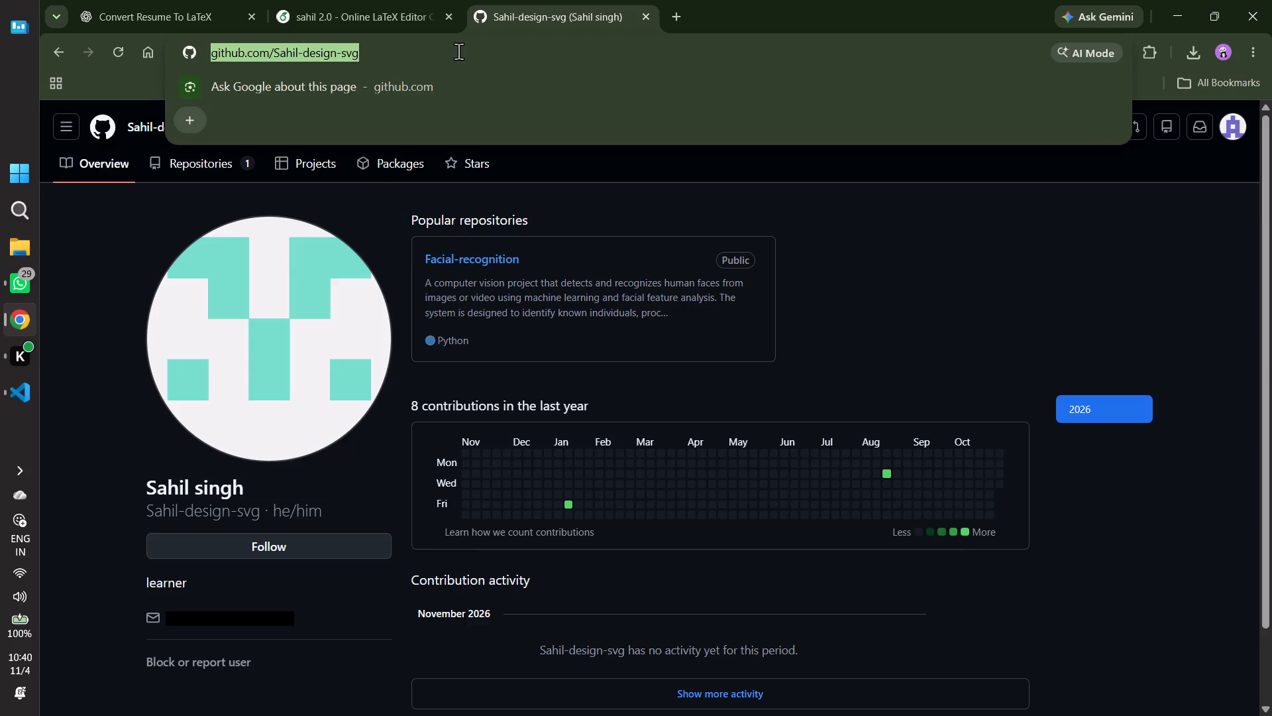
{"action": "key", "text": "ctrl+c"}
Return to Overleaf and insert an empty \href{}{} command directly before the word Linkedin in the resume header code.
{"action": "left_click", "coordinate": [380, 0]}
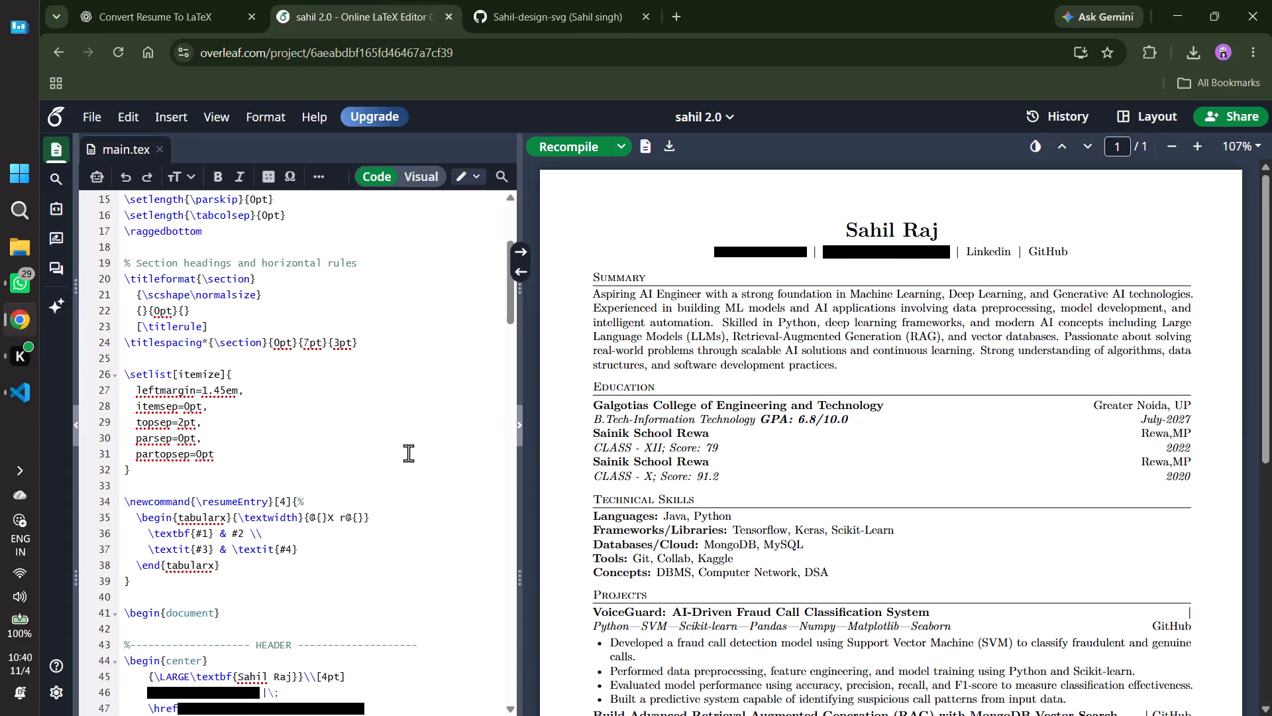
{"action": "scroll", "coordinate": [408, 453], "scroll_direction": "down", "scroll_amount": 2}
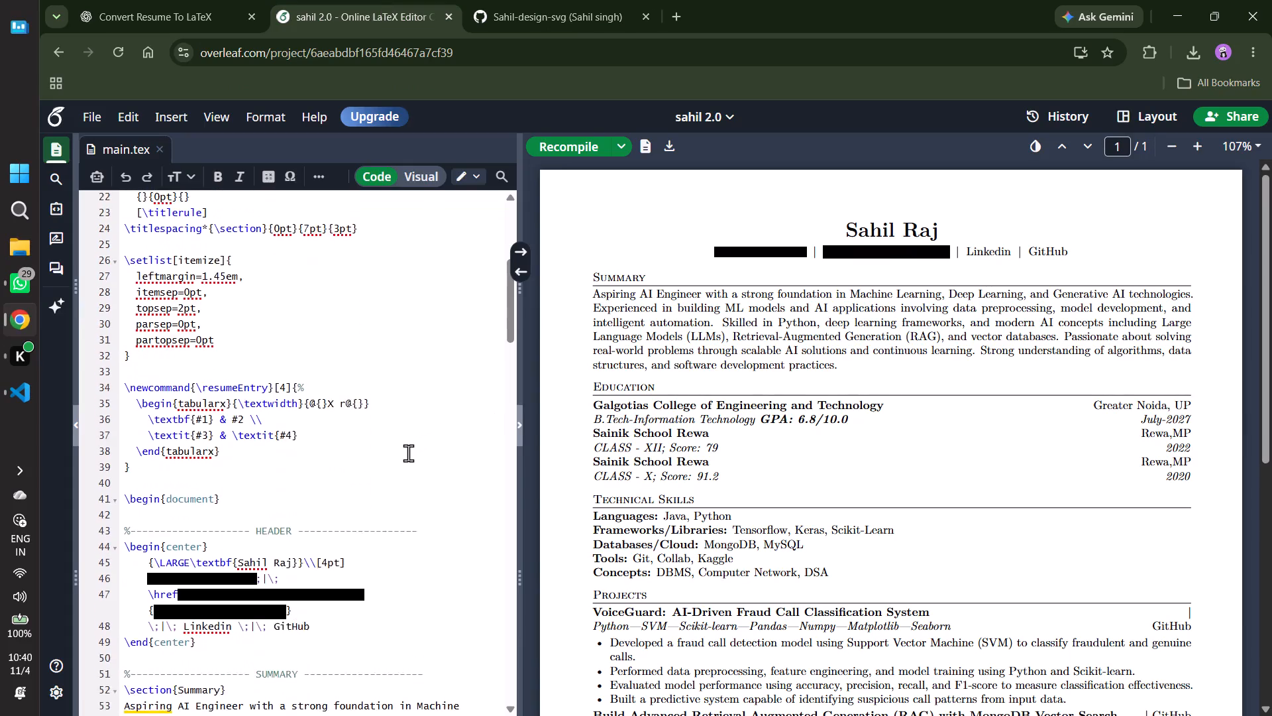
{"action": "scroll", "coordinate": [408, 453], "scroll_direction": "down", "scroll_amount": 2}
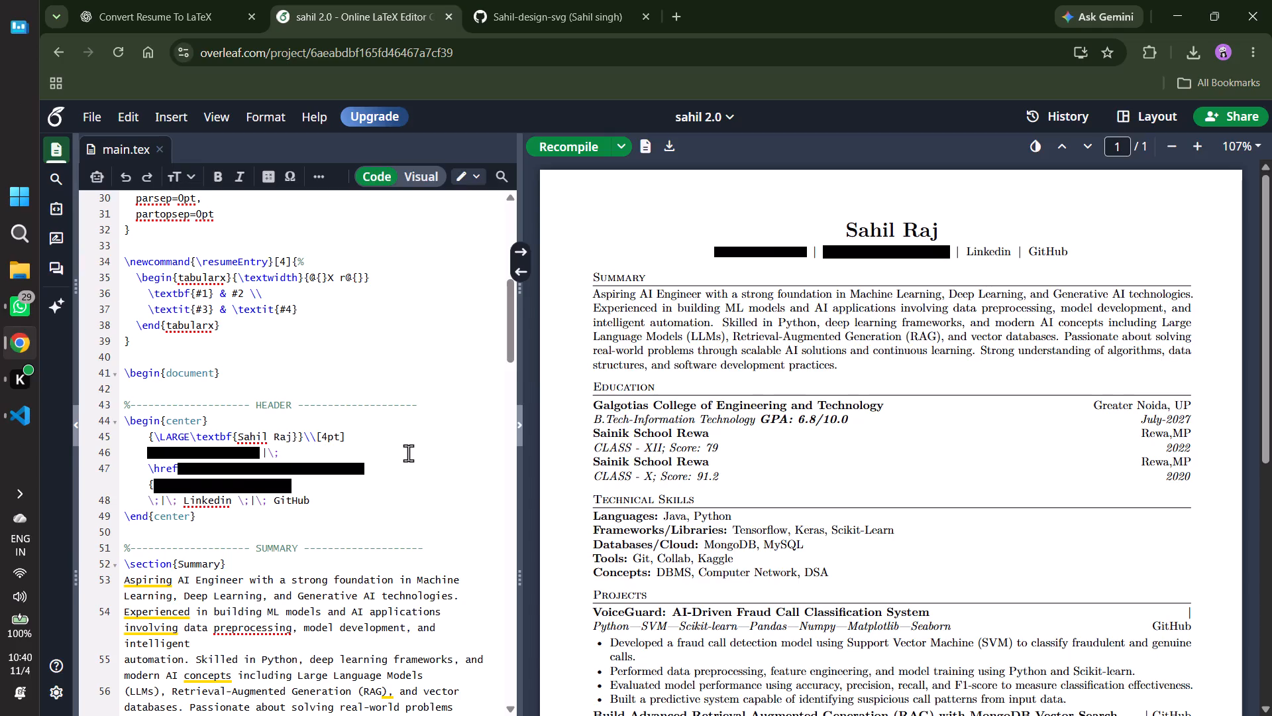
{"action": "left_click", "coordinate": [184, 504]}
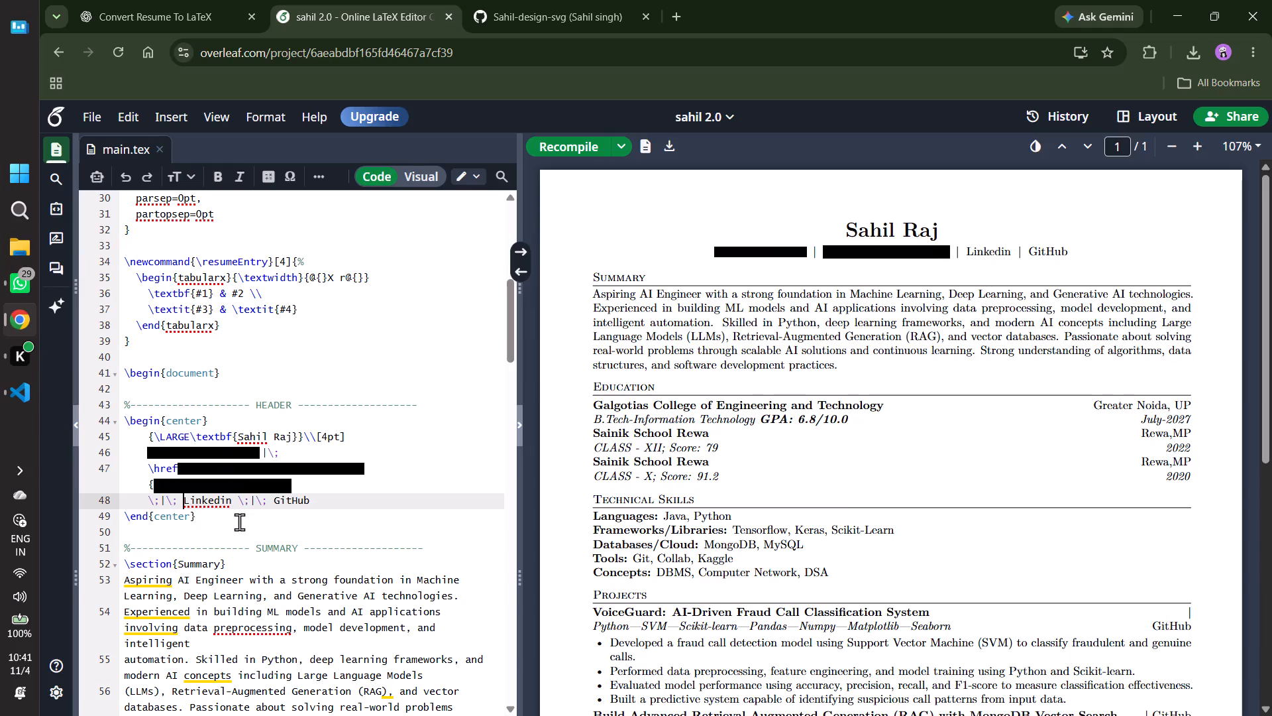
{"action": "key", "text": "backslash"}
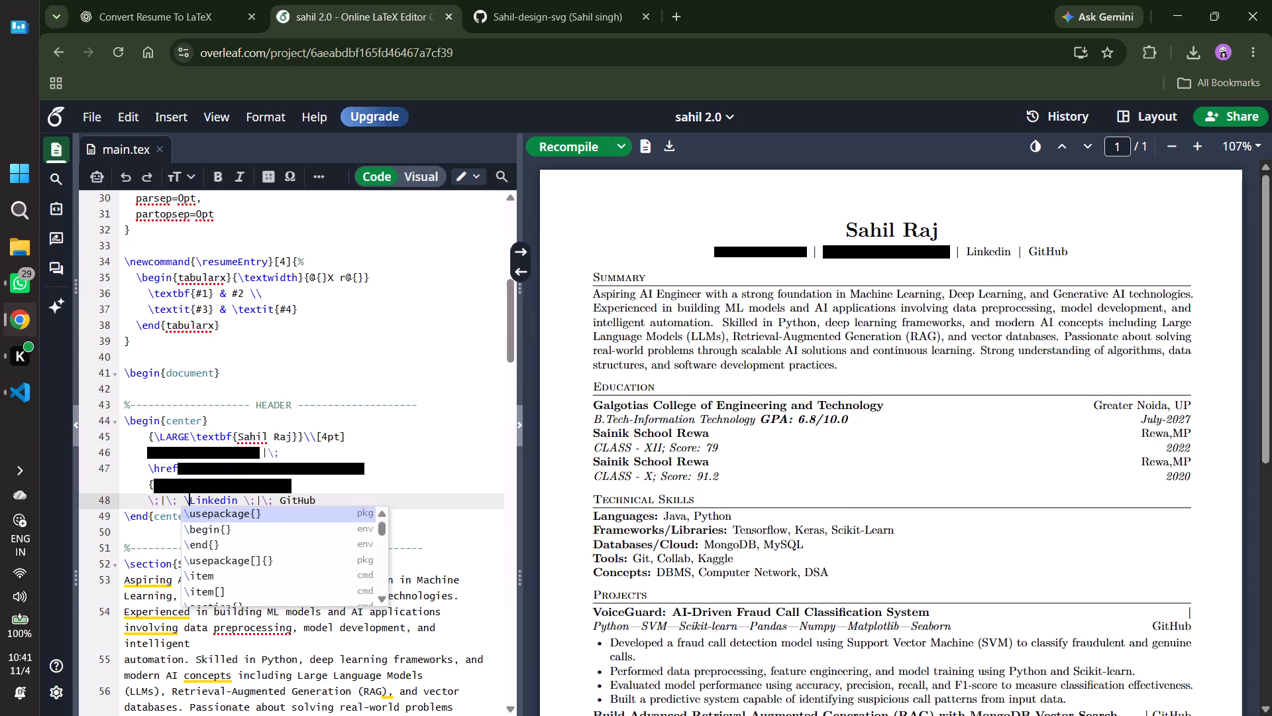
{"action": "type", "text": "href"}
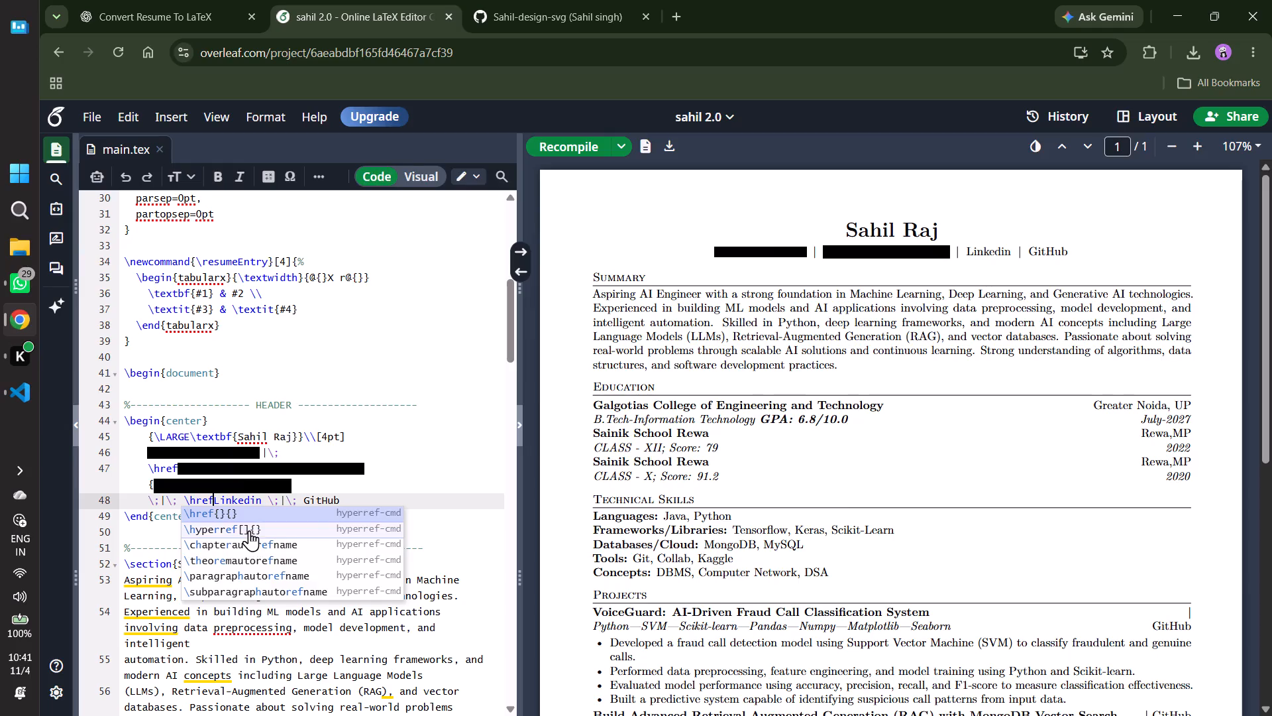
{"action": "left_click", "coordinate": [246, 516]}
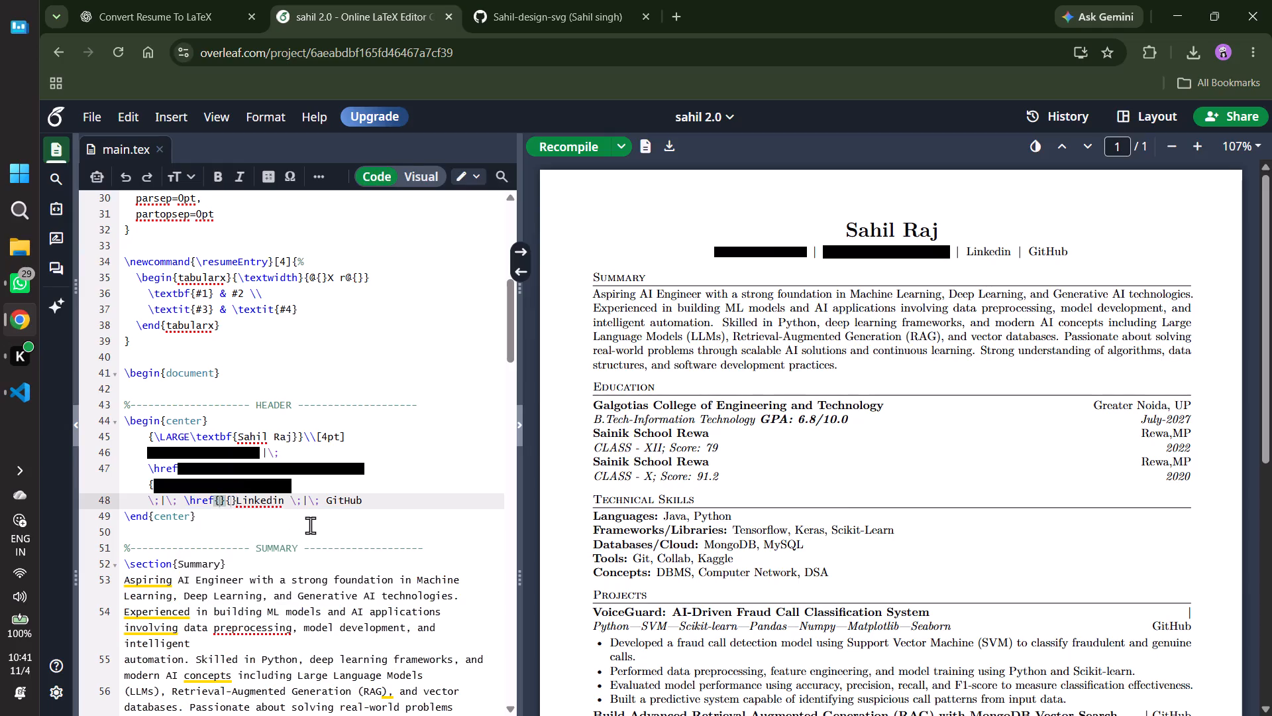
{"action": "double_click", "coordinate": [264, 499]}
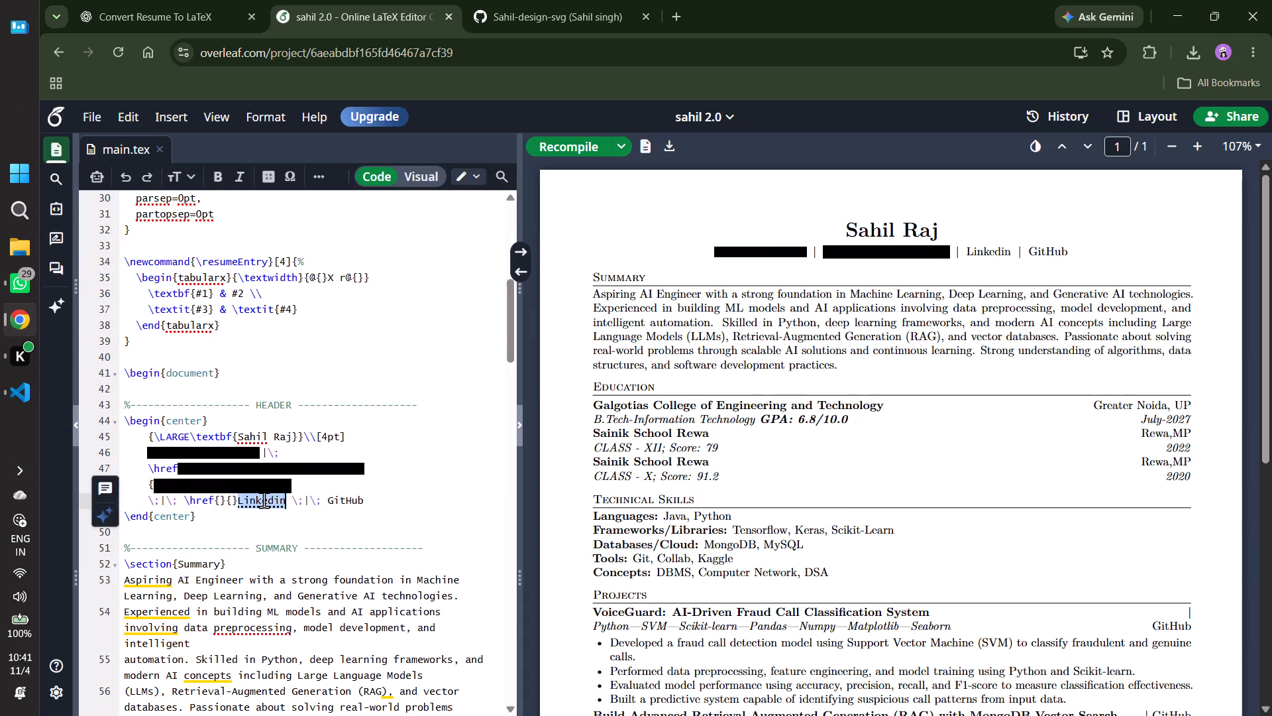
Insert an \href{}{} command before GitHub in the header and paste the copied GitHub profile URL into both pairs of braces.
{"action": "left_click", "coordinate": [326, 504]}
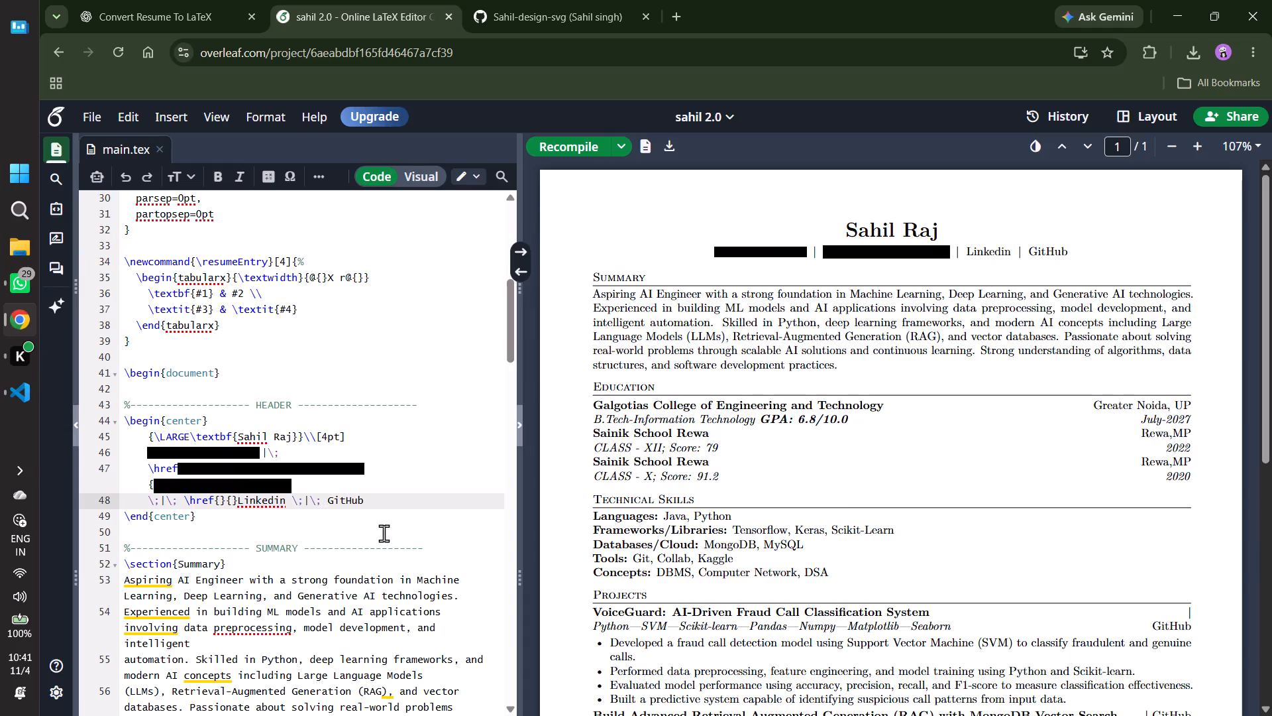
{"action": "key", "text": "backslash"}
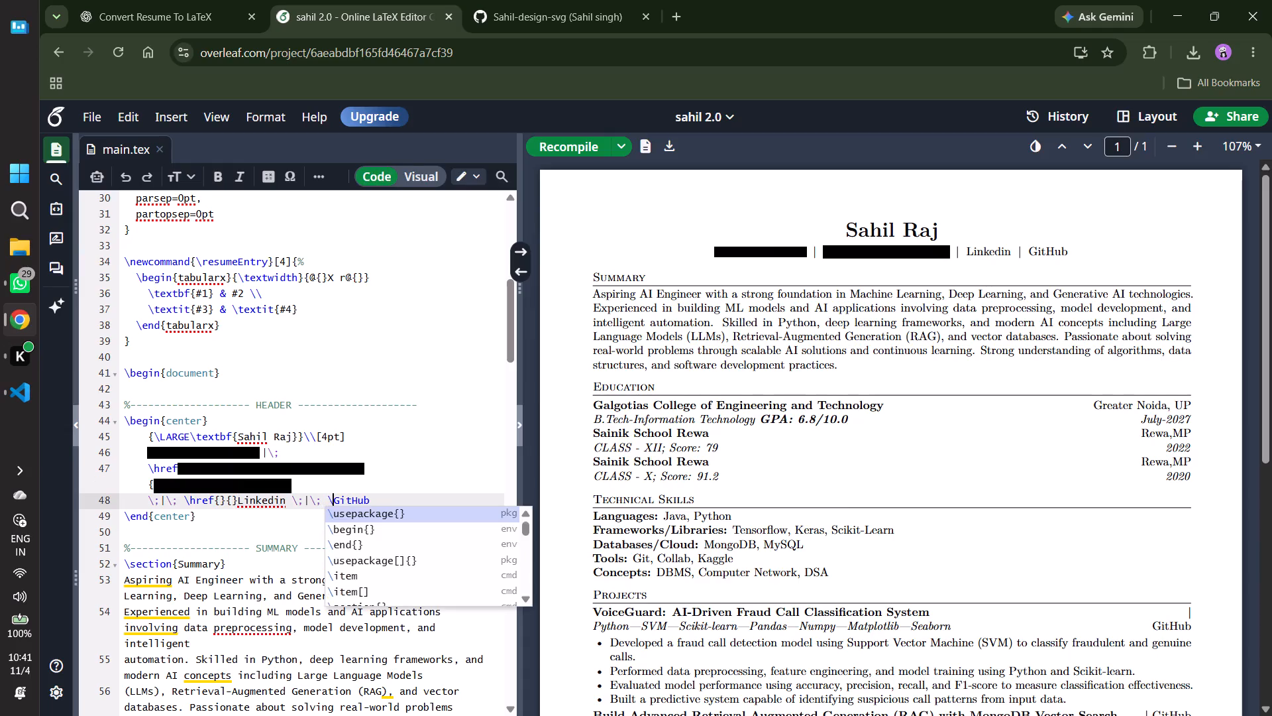
{"action": "type", "text": "hre"}
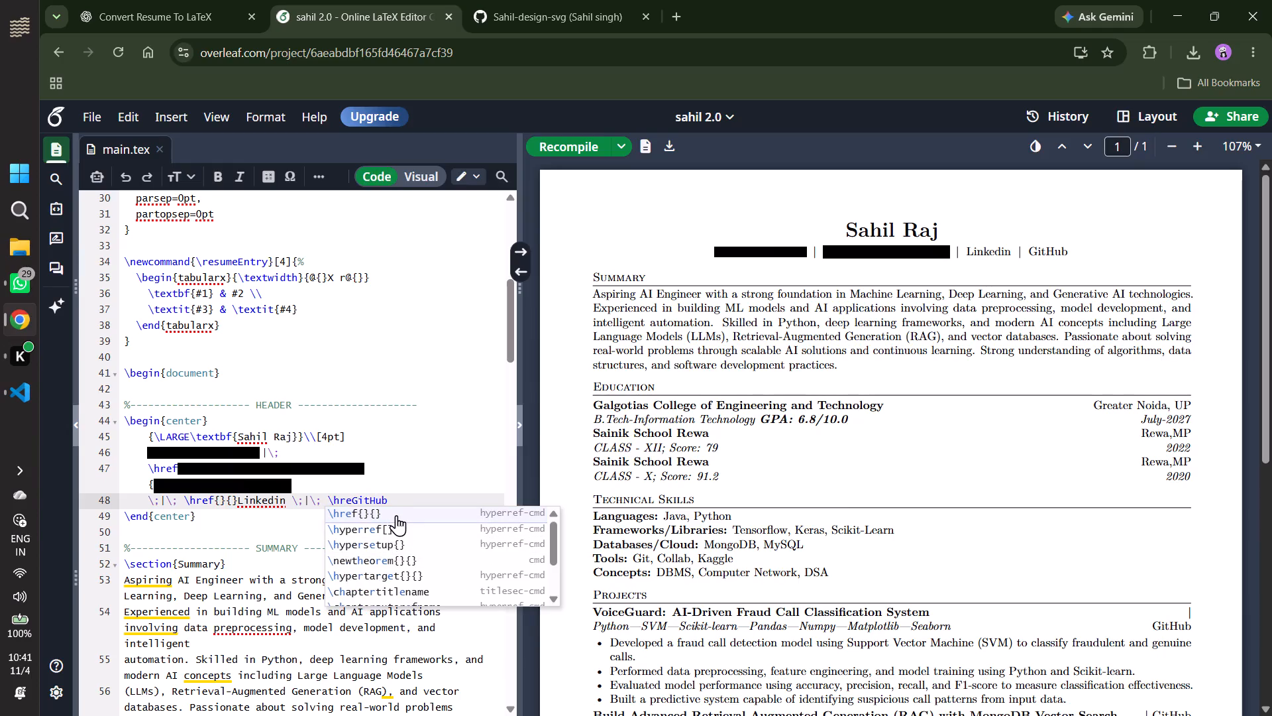
{"action": "left_click", "coordinate": [396, 515]}
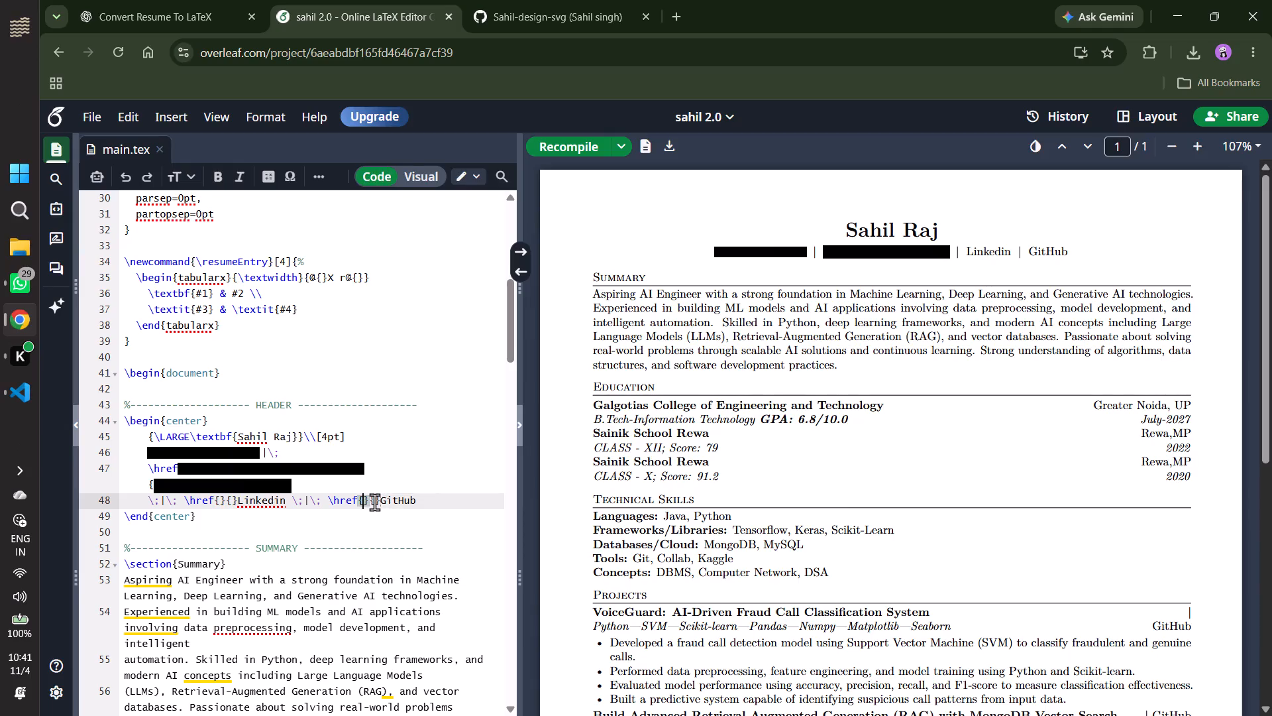
{"action": "left_click", "coordinate": [374, 502]}
{"action": "key", "text": "ctrl+v"}
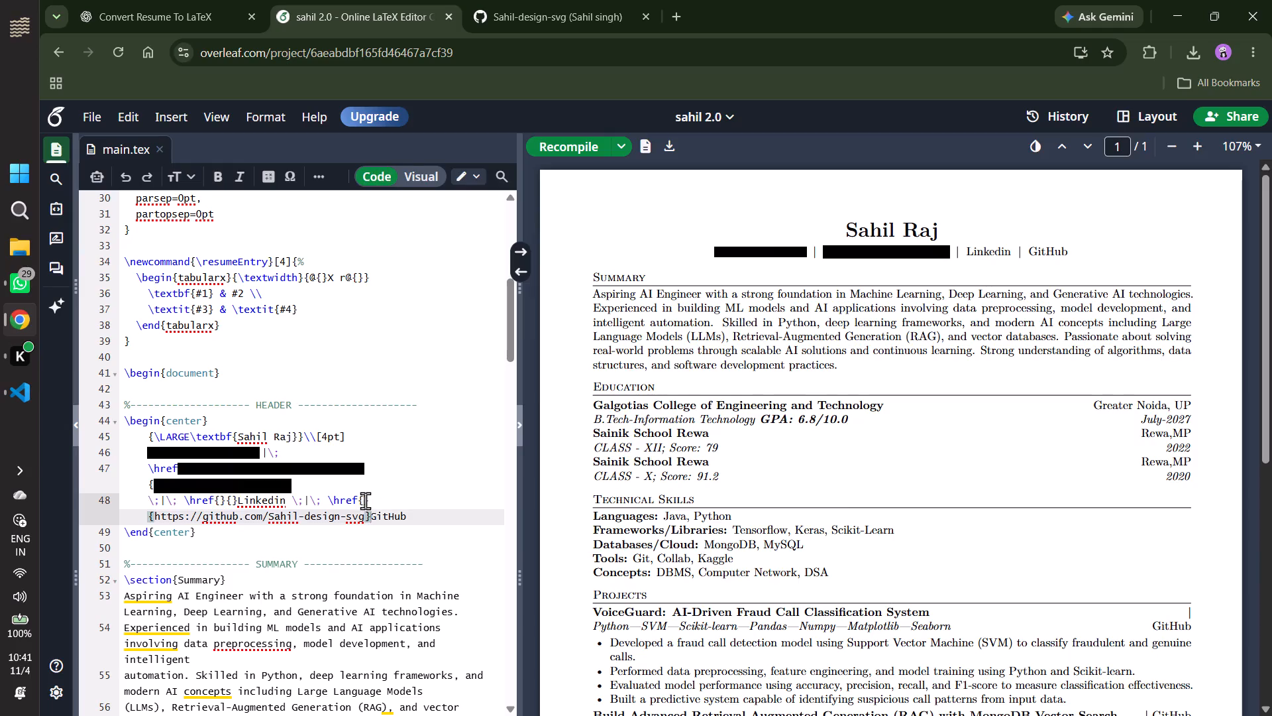
{"action": "left_click", "coordinate": [364, 501]}
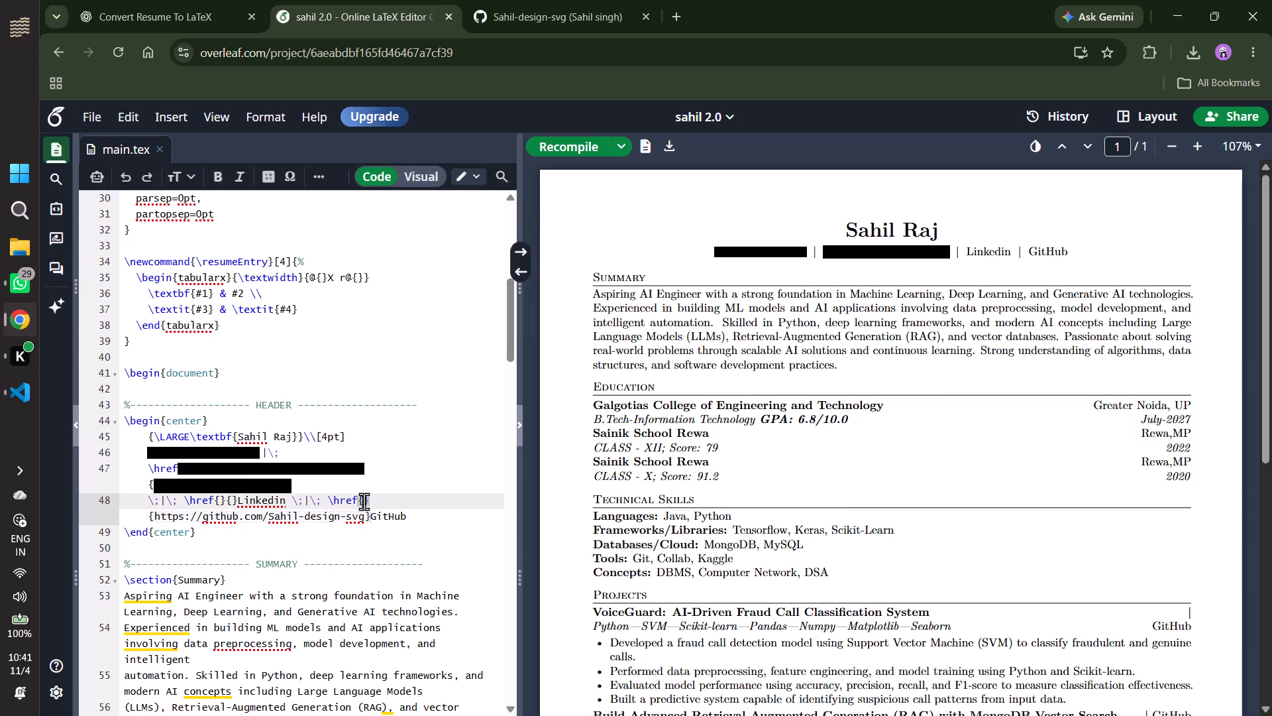
{"action": "key", "text": "ctrl+v"}
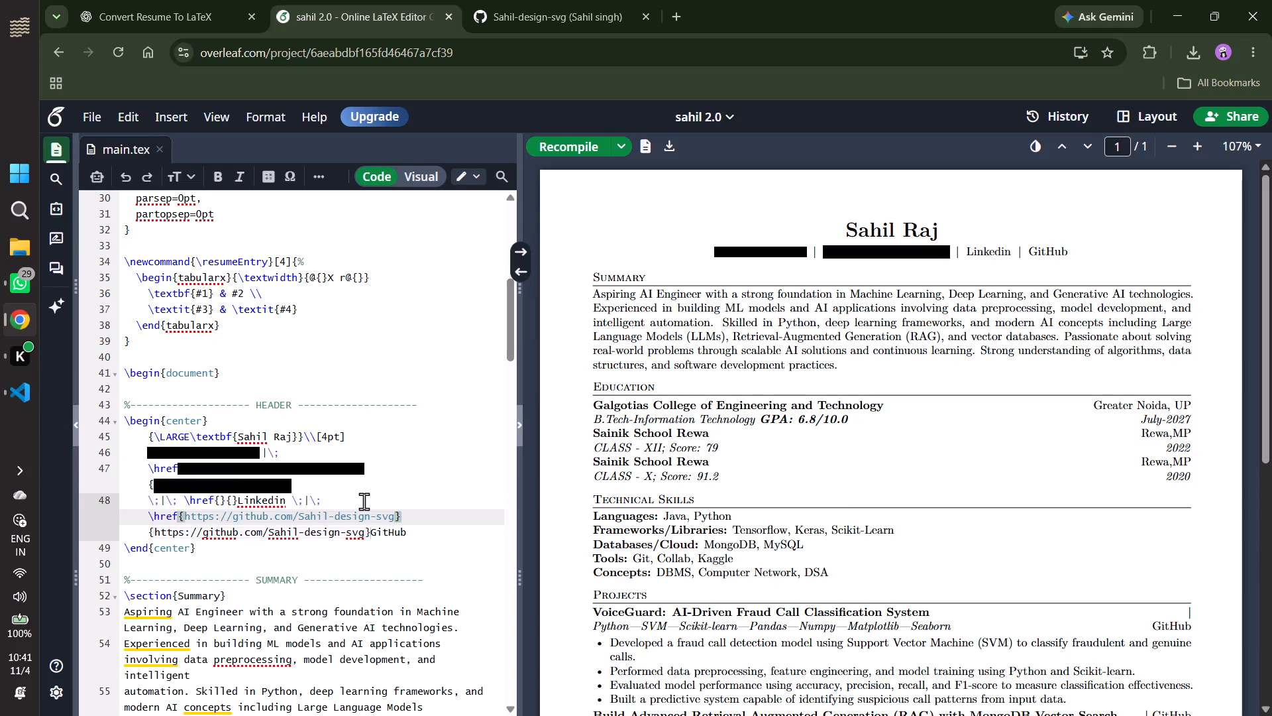
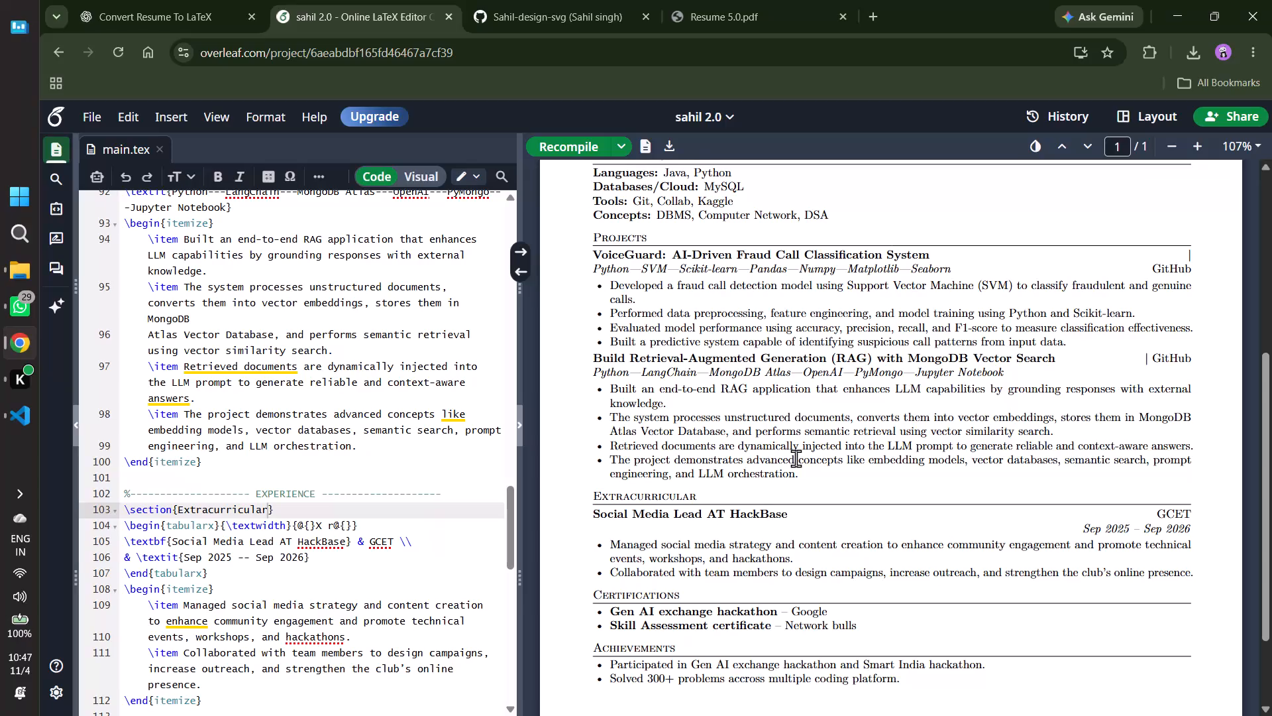
Add OOPs before DBMS in the Concepts line of the Technical Skills section and recompile the resume.
{"action": "scroll", "coordinate": [796, 458], "scroll_direction": "right", "scroll_amount": 1}
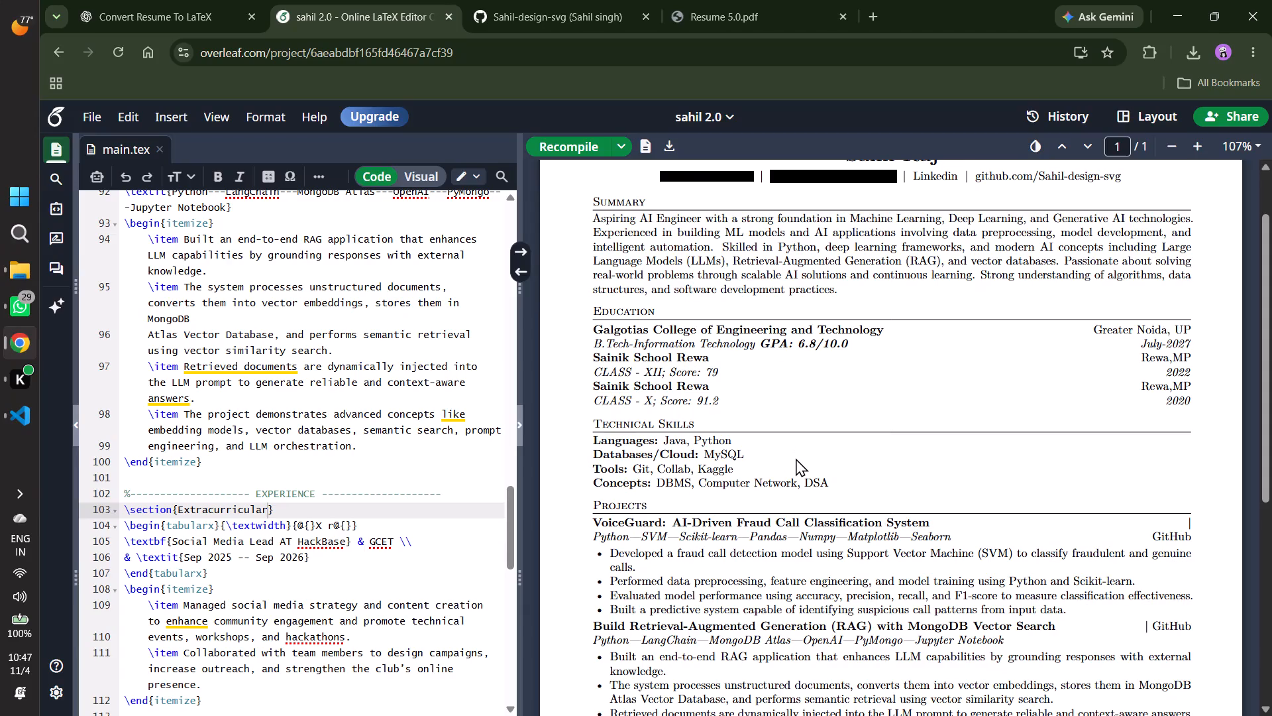
{"action": "scroll", "coordinate": [346, 432], "scroll_direction": "up", "scroll_amount": 7}
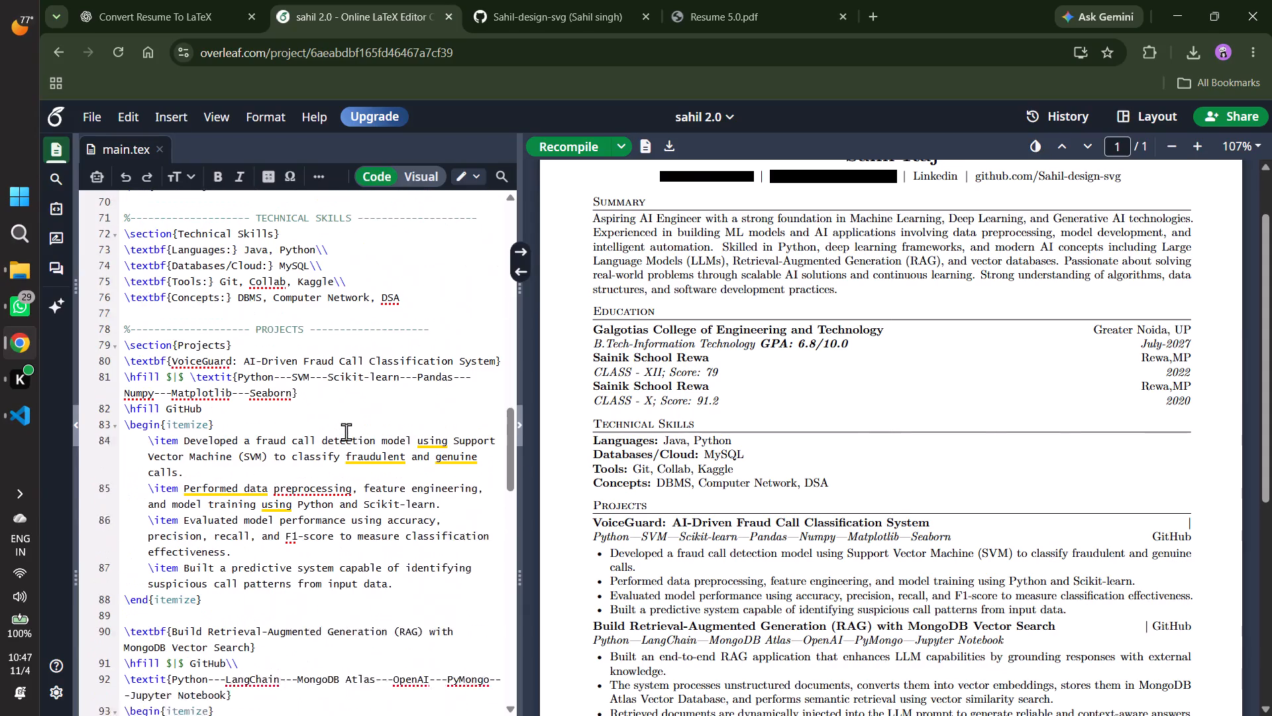
{"action": "scroll", "coordinate": [346, 432], "scroll_direction": "up", "scroll_amount": 1}
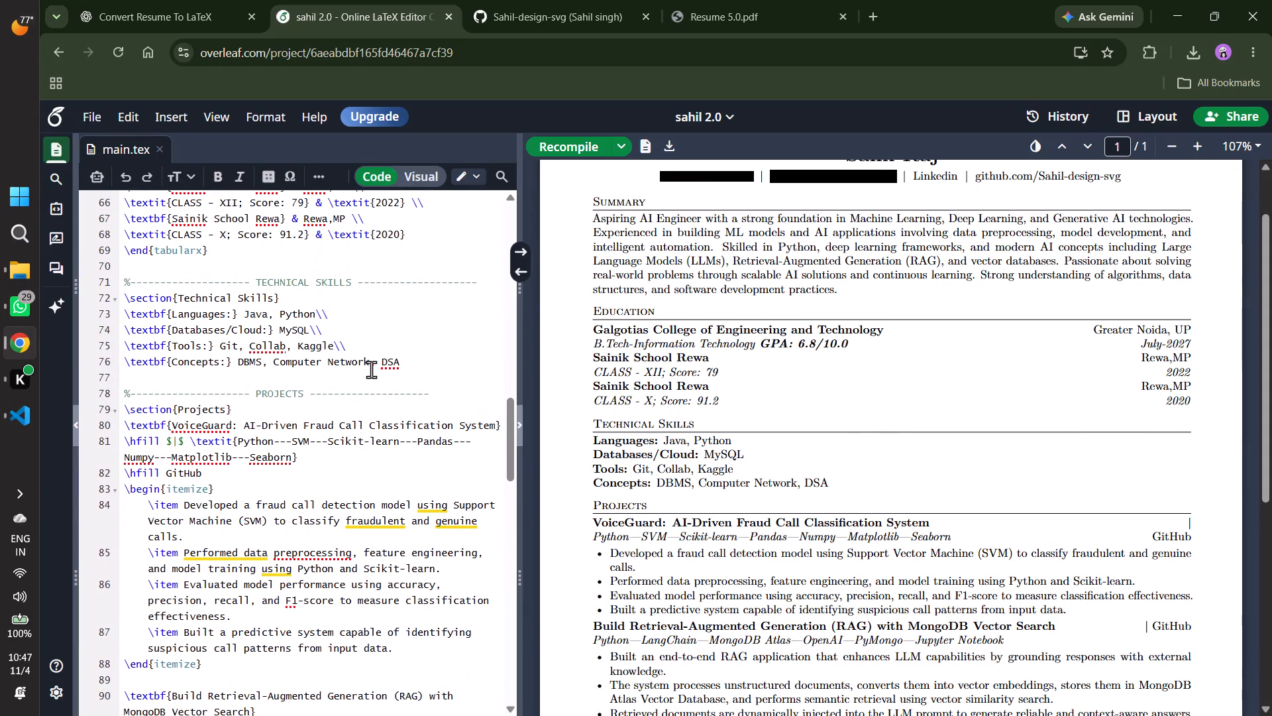
{"action": "left_click", "coordinate": [266, 365]}
{"action": "key", "text": "Left"}
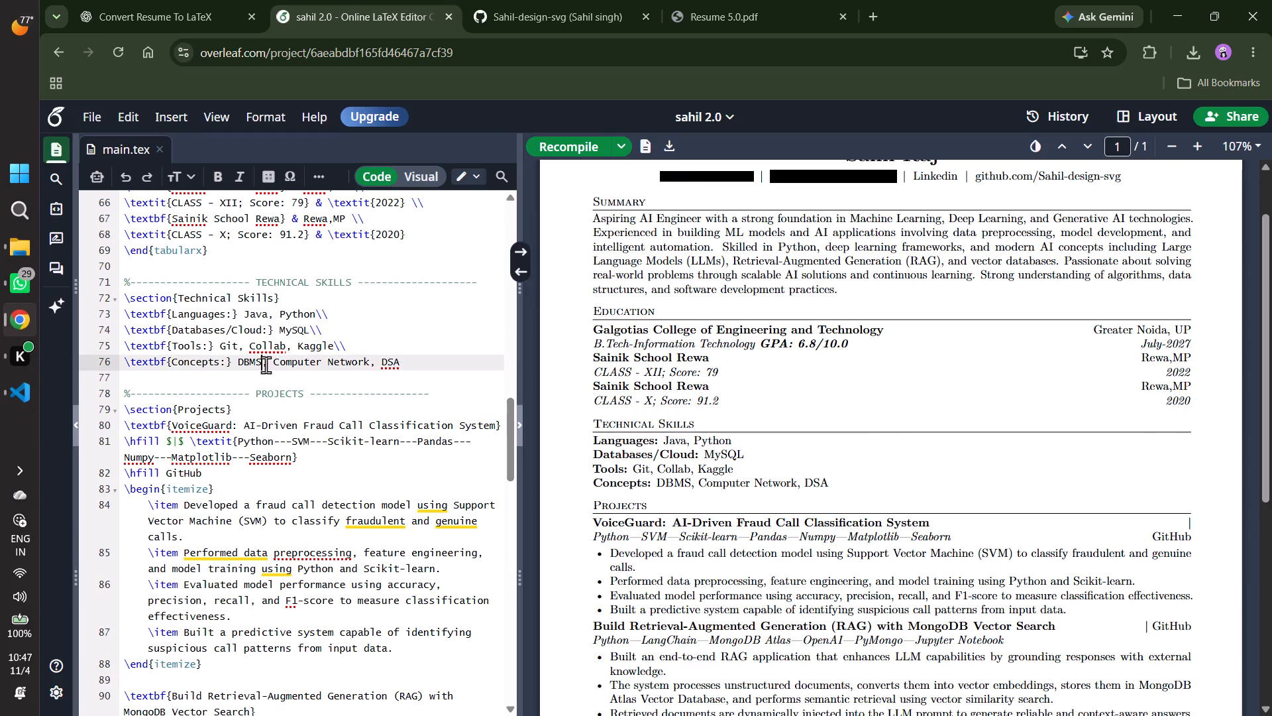
{"action": "key", "text": "Left"}
{"action": "key", "text": "Left"}
{"action": "key", "text": "Left"}
{"action": "key", "text": "Left"}
{"action": "type", "text": "OO"}
{"action": "key", "text": "p"}
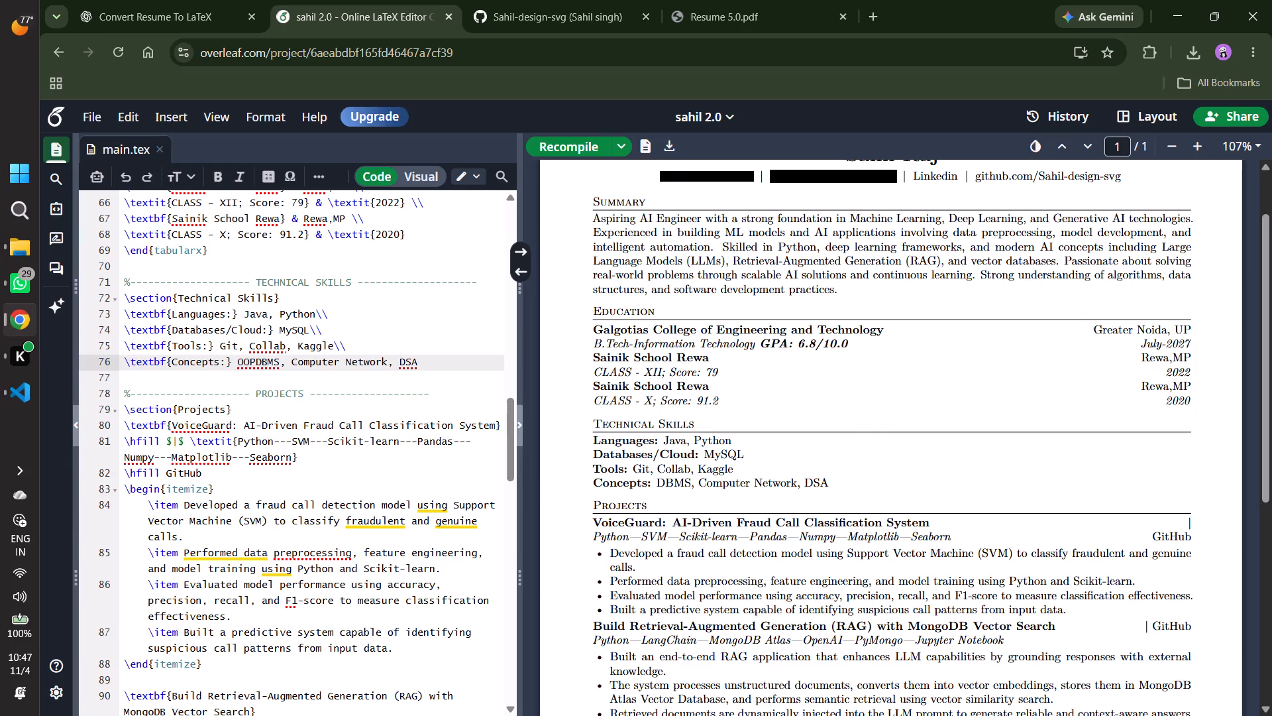
{"action": "key", "text": "s"}
{"action": "key", "text": "space"}
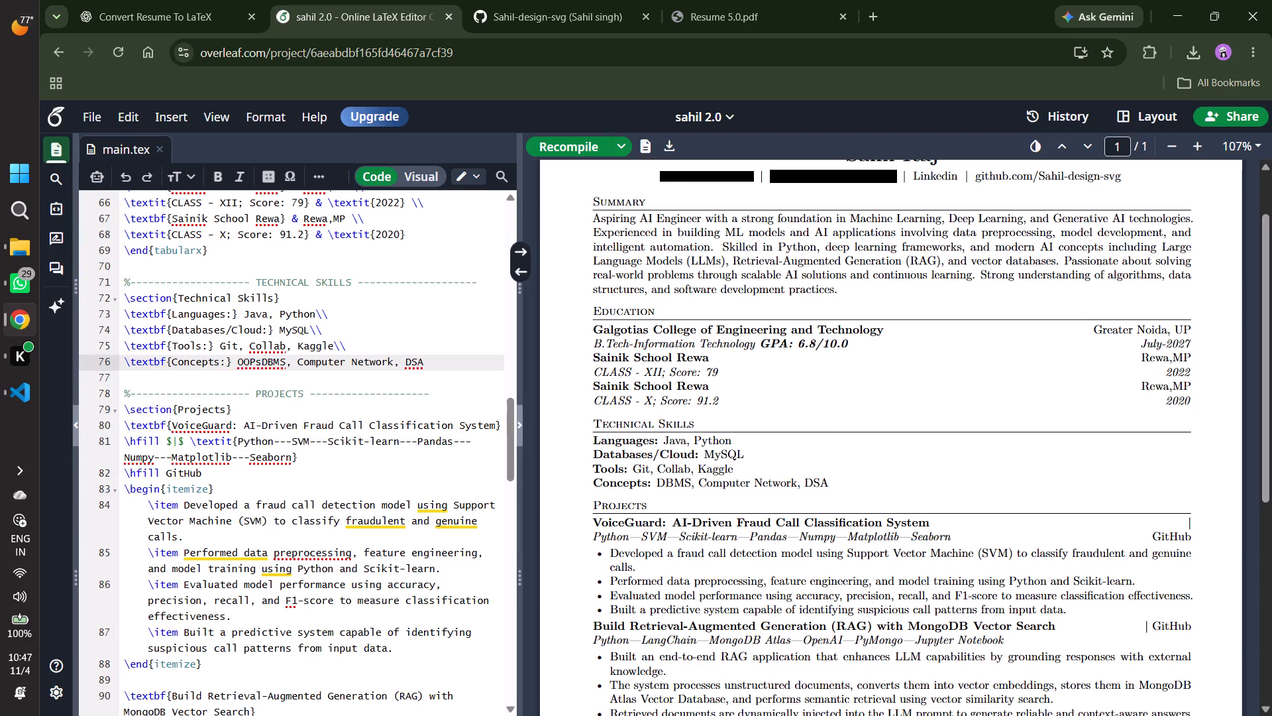
{"action": "key", "text": "BackSpace"}
{"action": "type", "text": ","}
{"action": "key", "text": "space"}
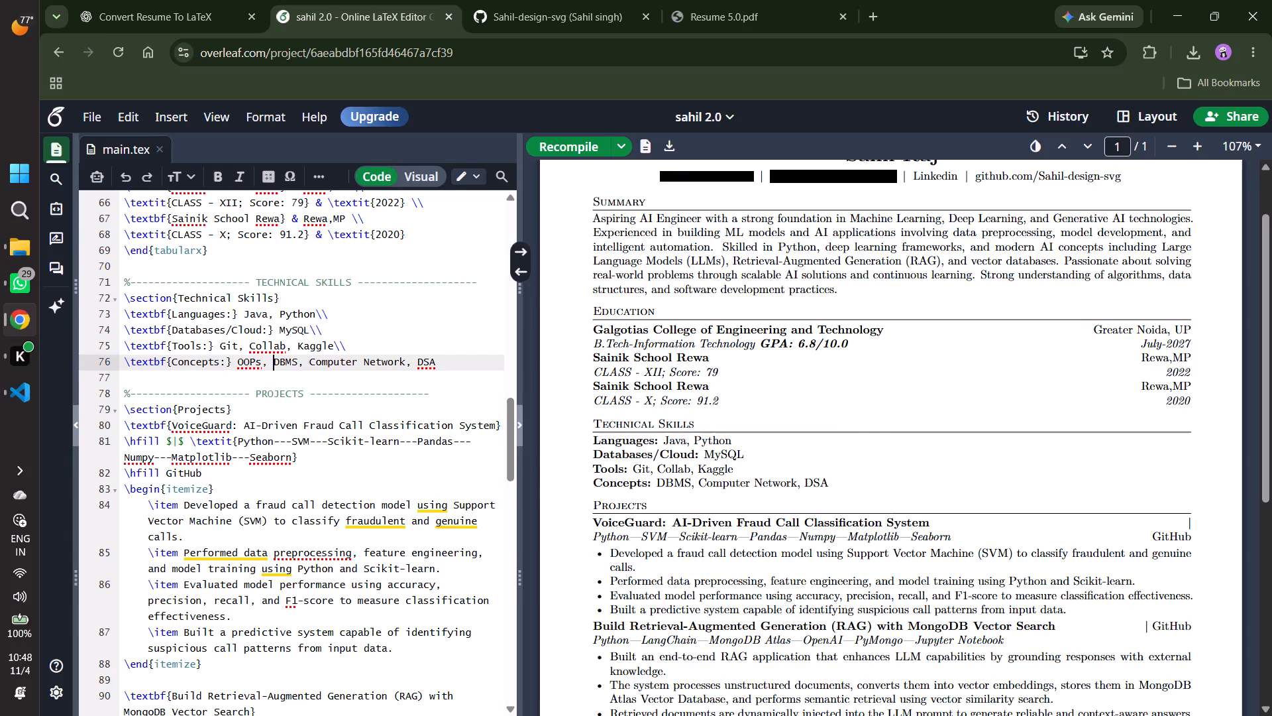
{"action": "left_click", "coordinate": [567, 148]}
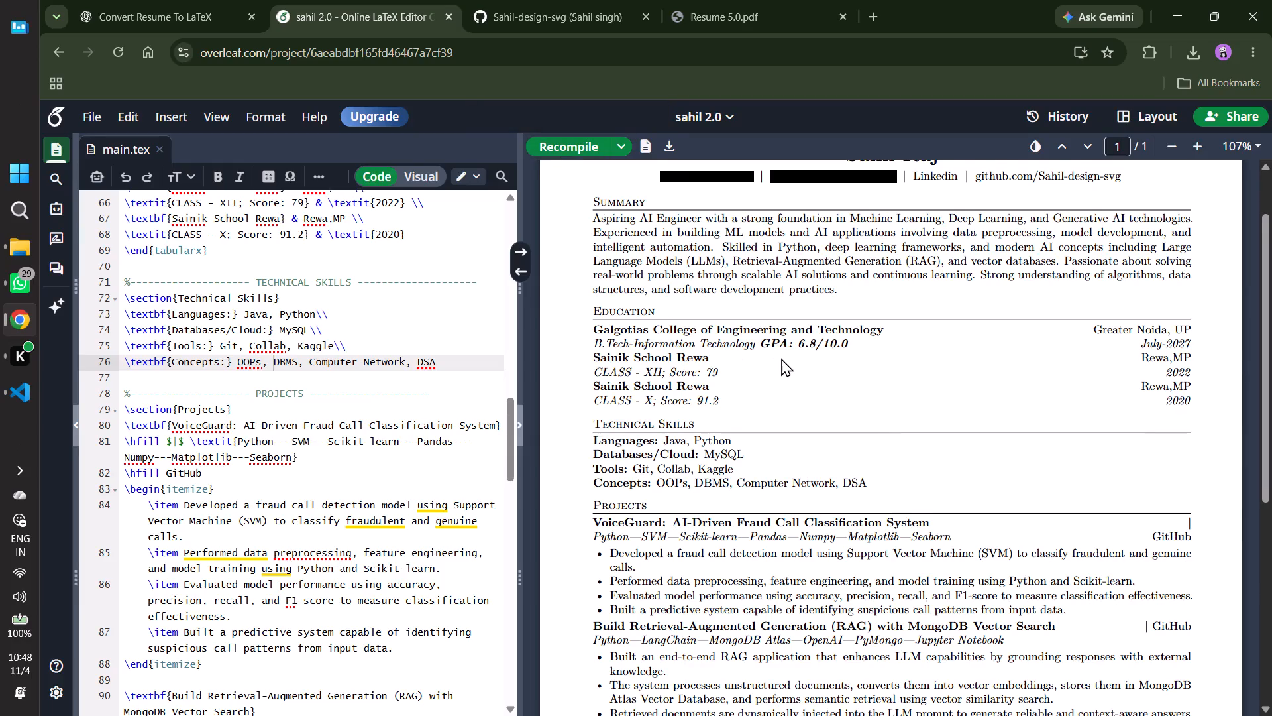
Widen the code editor pane relative to the PDF preview.
{"action": "scroll", "coordinate": [781, 358], "scroll_direction": "up", "scroll_amount": 4}
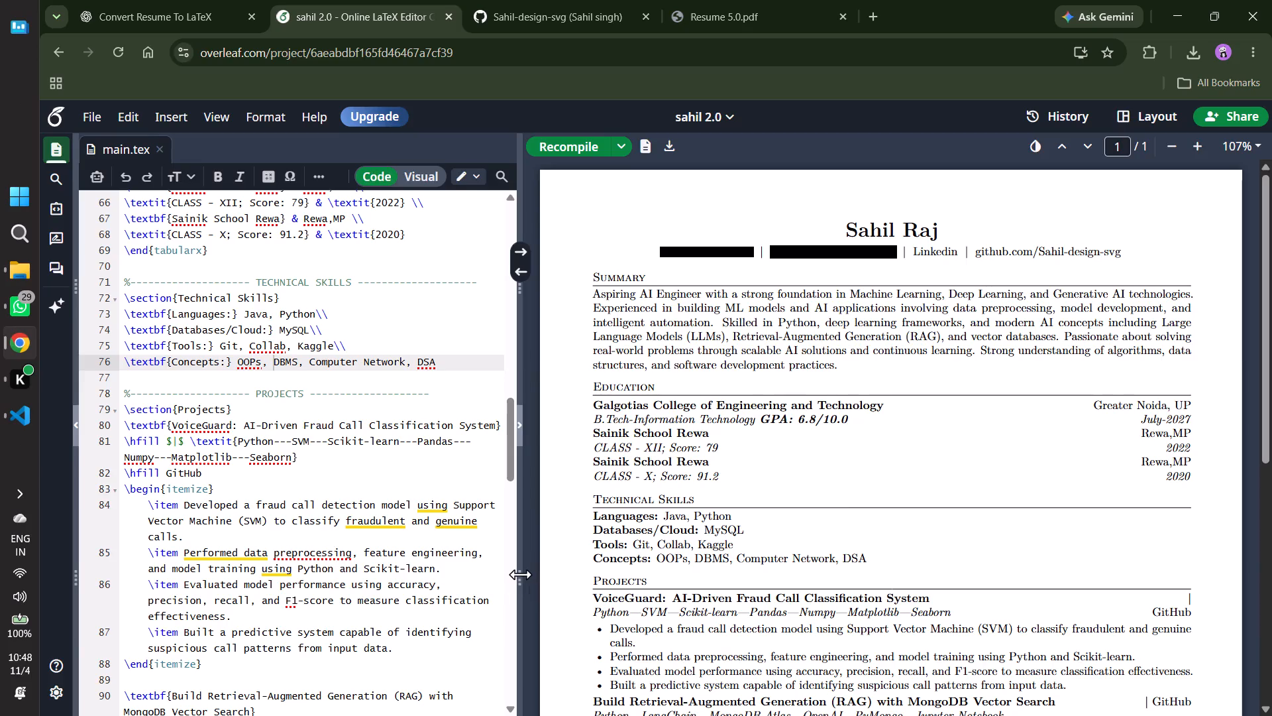
{"action": "left_click_drag", "start_coordinate": [520, 574], "coordinate": [587, 571]}
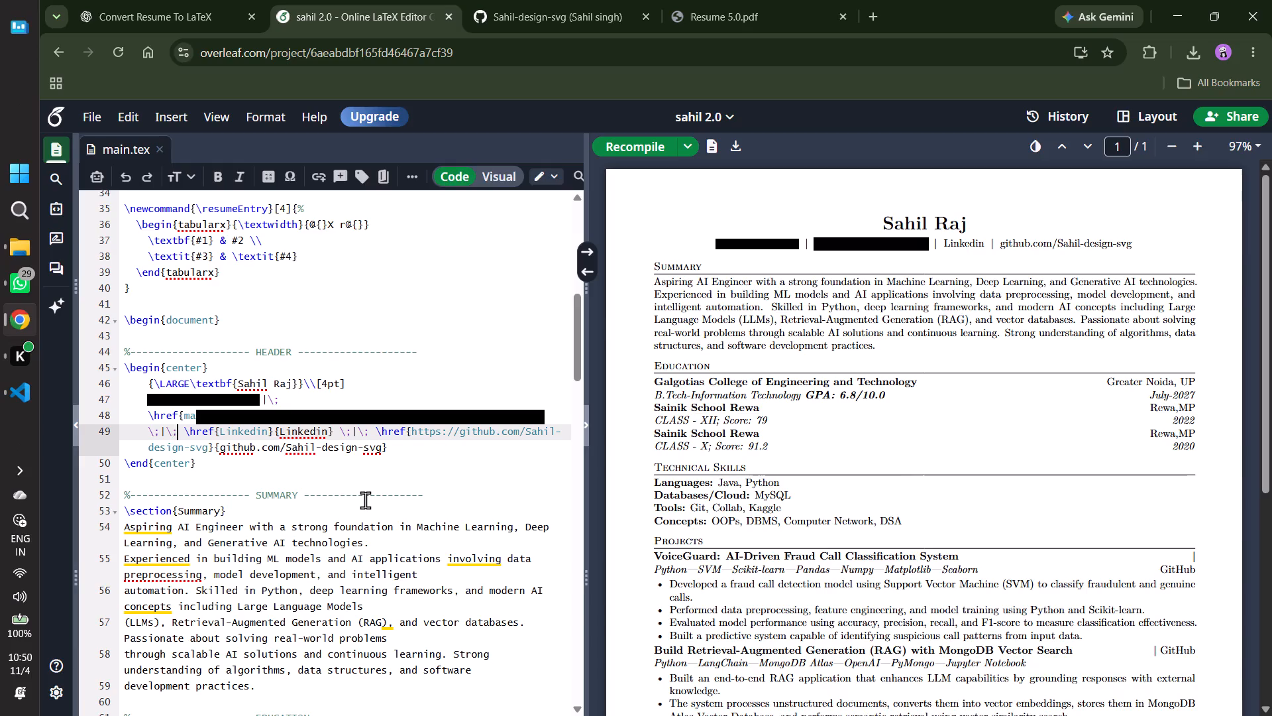
{"action": "key", "text": "Right"}
{"action": "key", "text": "ctrl+v"}
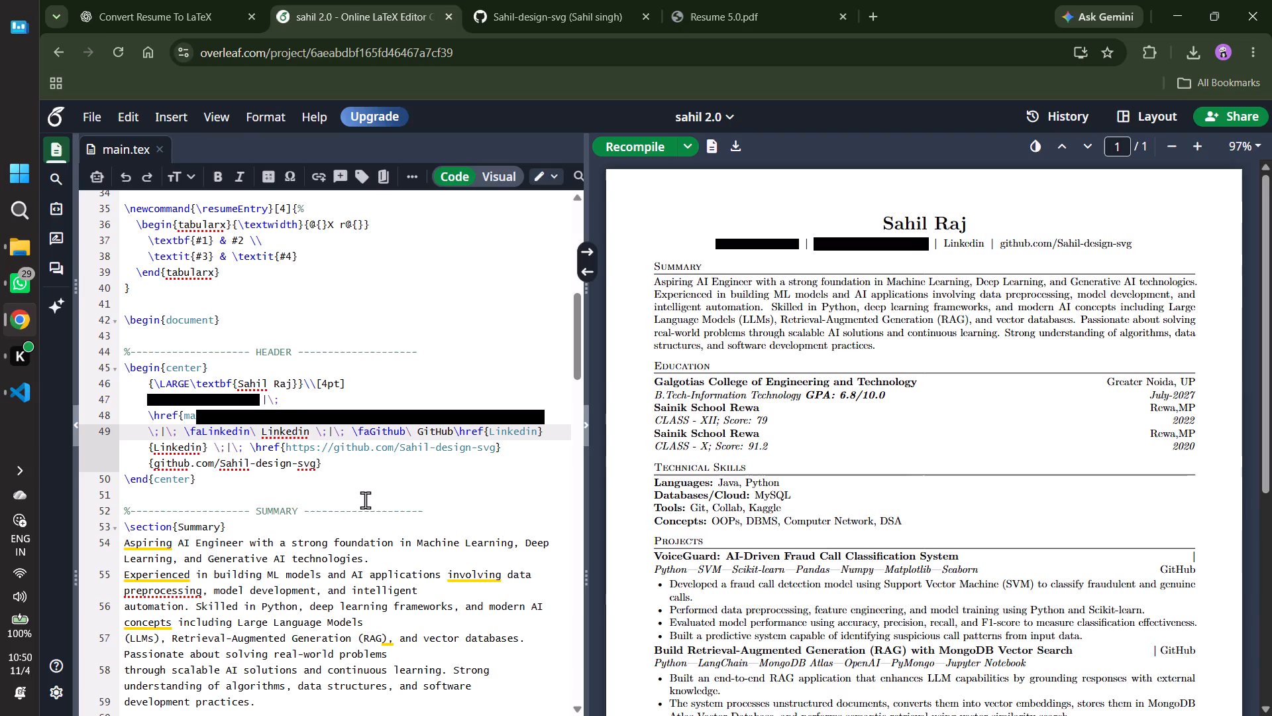
Move \faGithub\ GitHub from the pasted snippet to directly before the GitHub href, deleting the snippet's extra separator before the Linkedin href.
{"action": "key", "text": "shift+Left"}
{"action": "key", "text": "shift+Left"}
{"action": "key", "text": "shift+Left"}
{"action": "key", "text": "shift+Left"}
{"action": "key", "text": "shift+Left"}
{"action": "key", "text": "shift+Left"}
{"action": "key", "text": "shift+Left"}
{"action": "key", "text": "shift+Left"}
{"action": "key", "text": "shift+Left"}
{"action": "key", "text": "shift+Left"}
{"action": "key", "text": "shift+Left"}
{"action": "key", "text": "shift+Left"}
{"action": "key", "text": "shift+Left"}
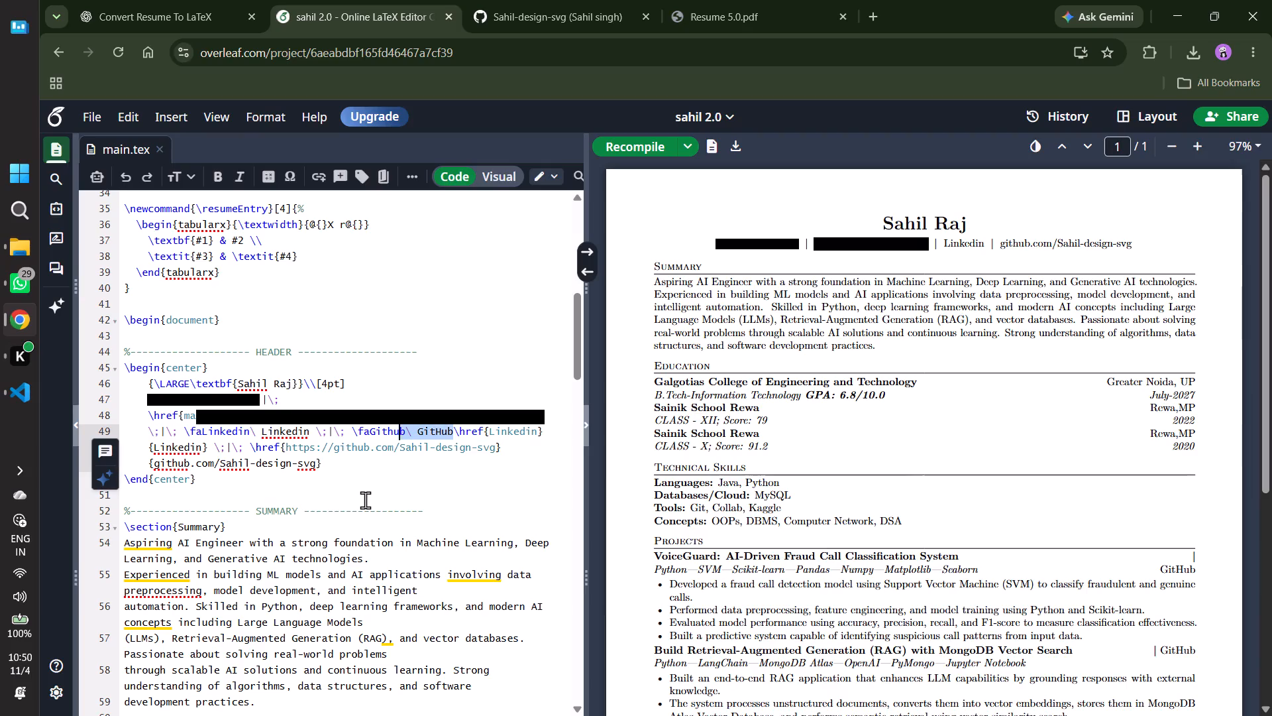
{"action": "key", "text": "shift+Left"}
{"action": "key", "text": "shift+Left"}
{"action": "key", "text": "shift+Left"}
{"action": "key", "text": "shift+Left"}
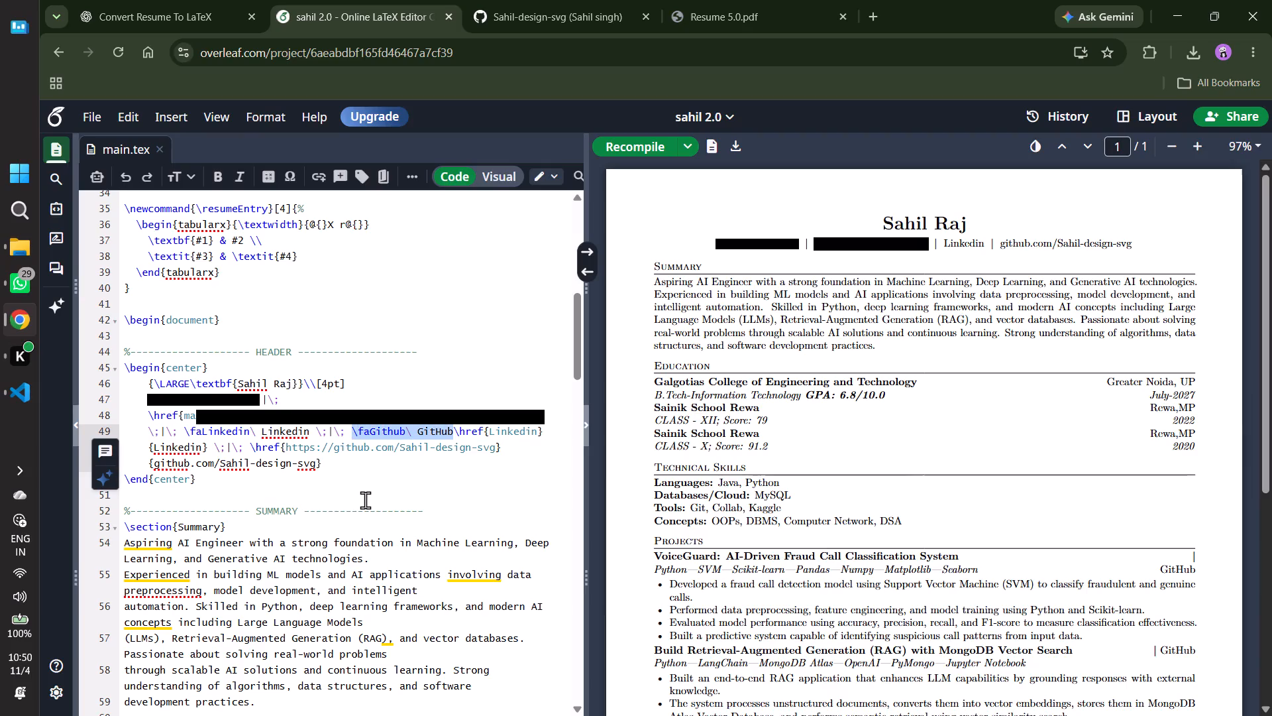
{"action": "key", "text": "ctrl+x"}
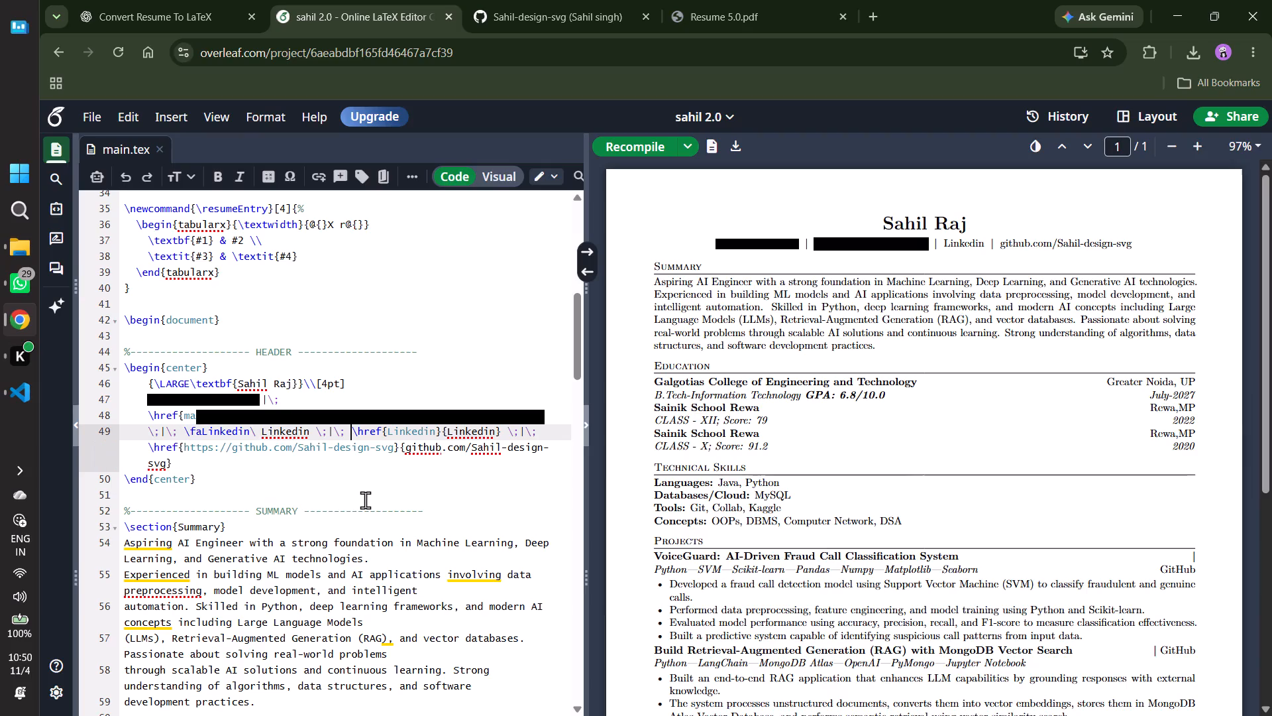
{"action": "key", "text": "BackSpace"}
{"action": "key", "text": "BackSpace"}
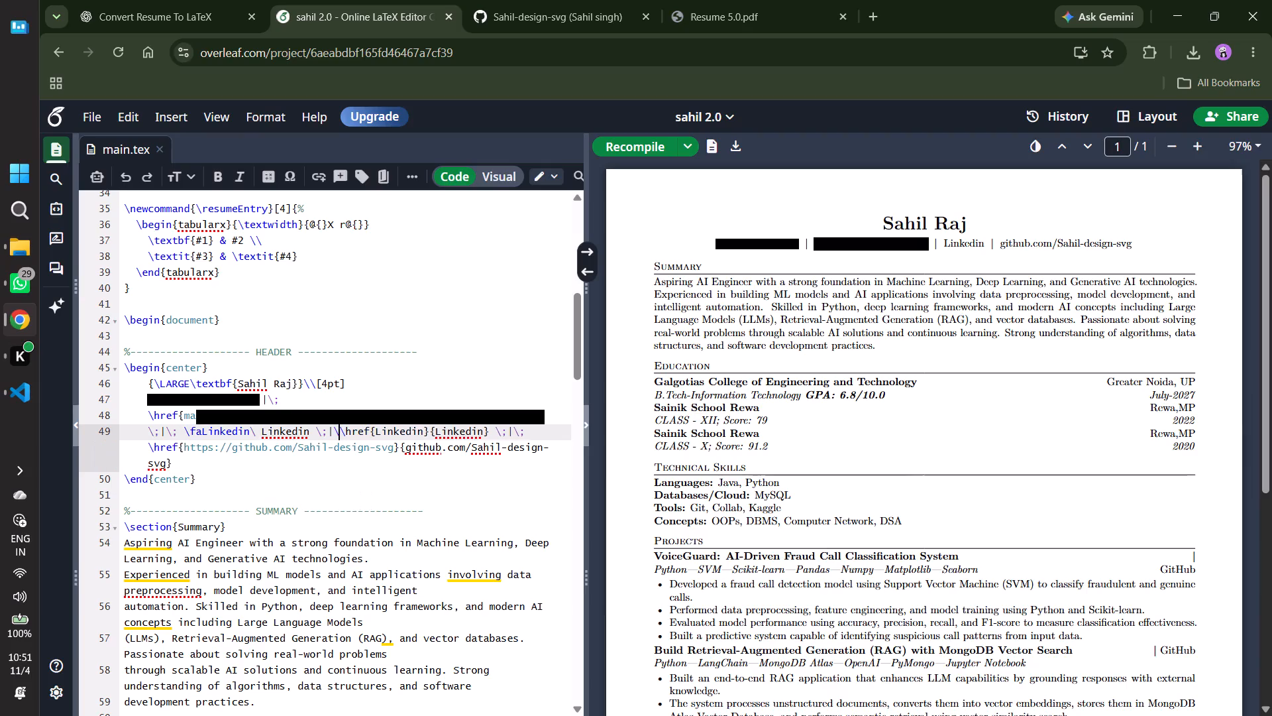
{"action": "key", "text": "BackSpace"}
{"action": "key", "text": "BackSpace"}
{"action": "key", "text": "BackSpace"}
{"action": "key", "text": "BackSpace"}
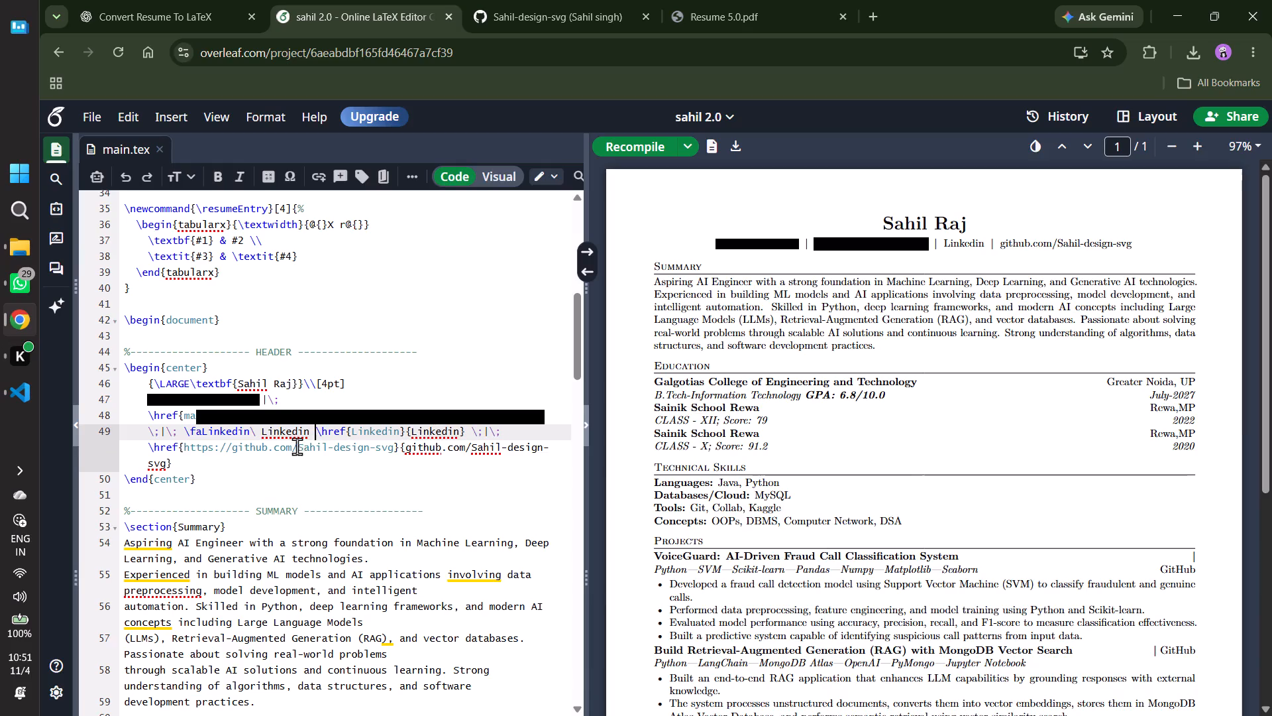
{"action": "left_click", "coordinate": [148, 445]}
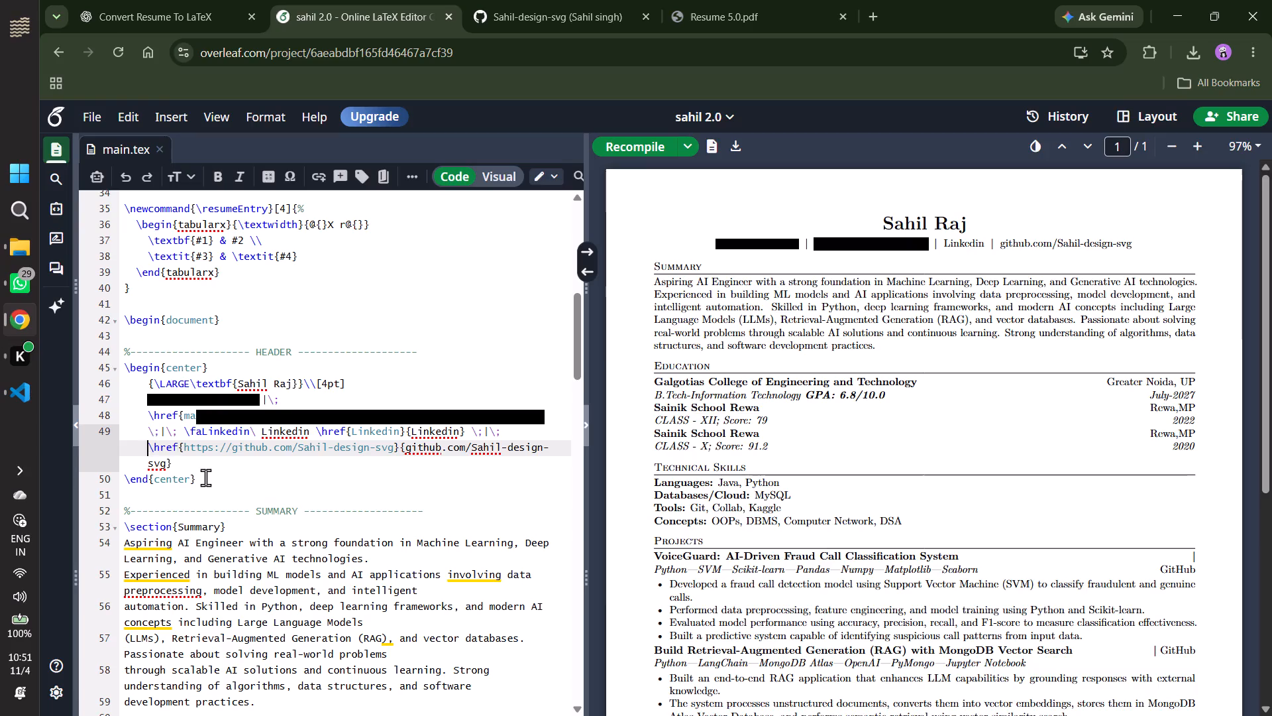
{"action": "key", "text": "ctrl+v"}
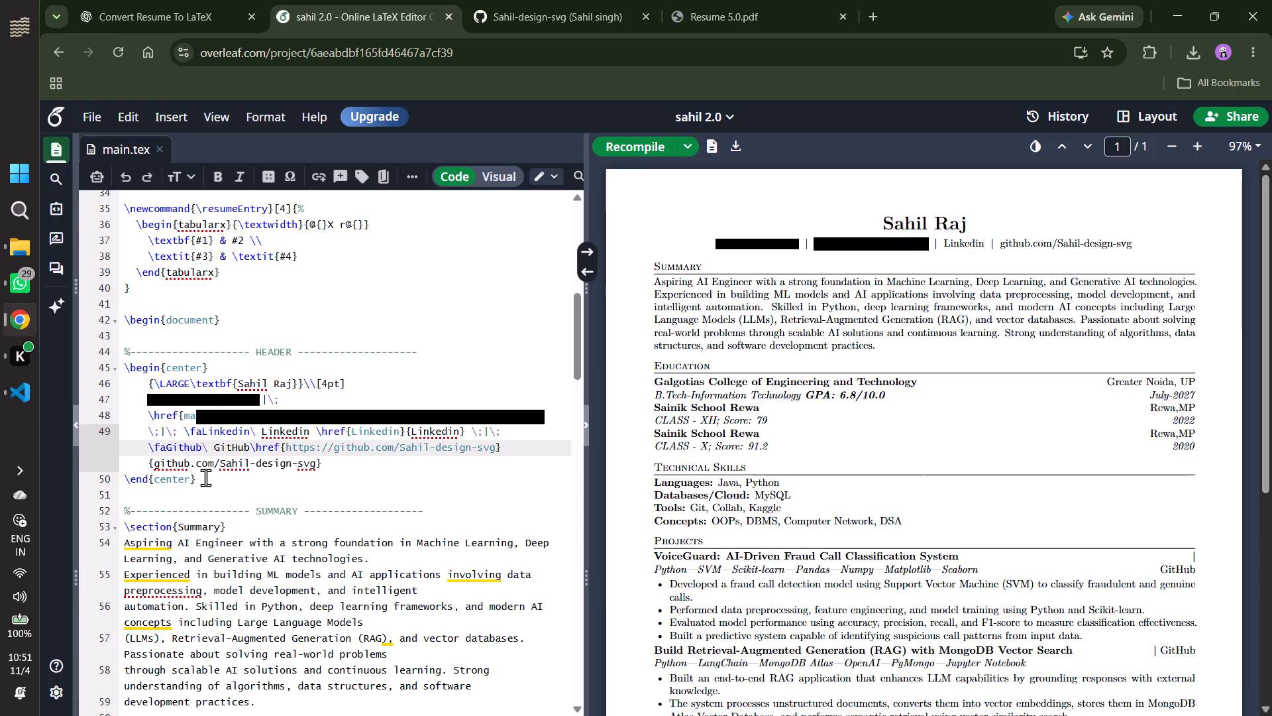
Delete the duplicate GitHub and Linkedin text labels after the \faGithub\ and \faLinkedin\ commands, leaving one space before each href.
{"action": "key", "text": "BackSpace"}
{"action": "key", "text": "BackSpace"}
{"action": "key", "text": "BackSpace"}
{"action": "key", "text": "BackSpace"}
{"action": "key", "text": "BackSpace"}
{"action": "key", "text": "BackSpace"}
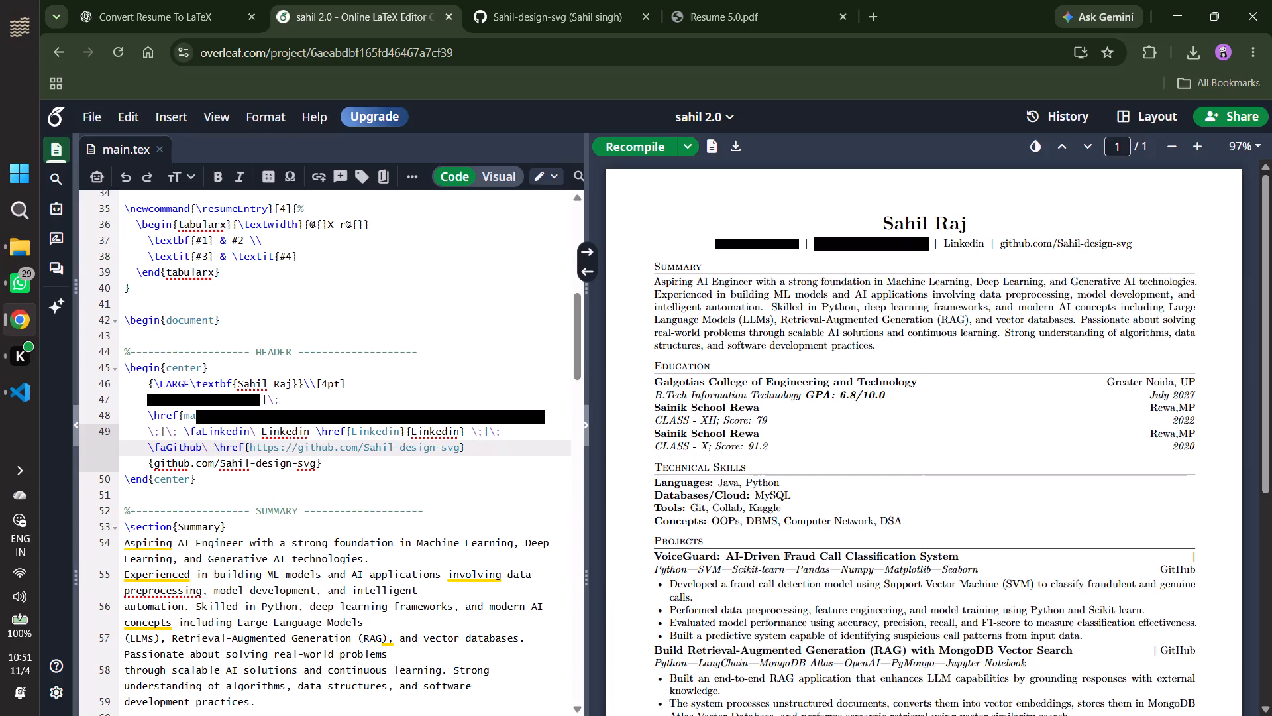
{"action": "key", "text": "BackSpace"}
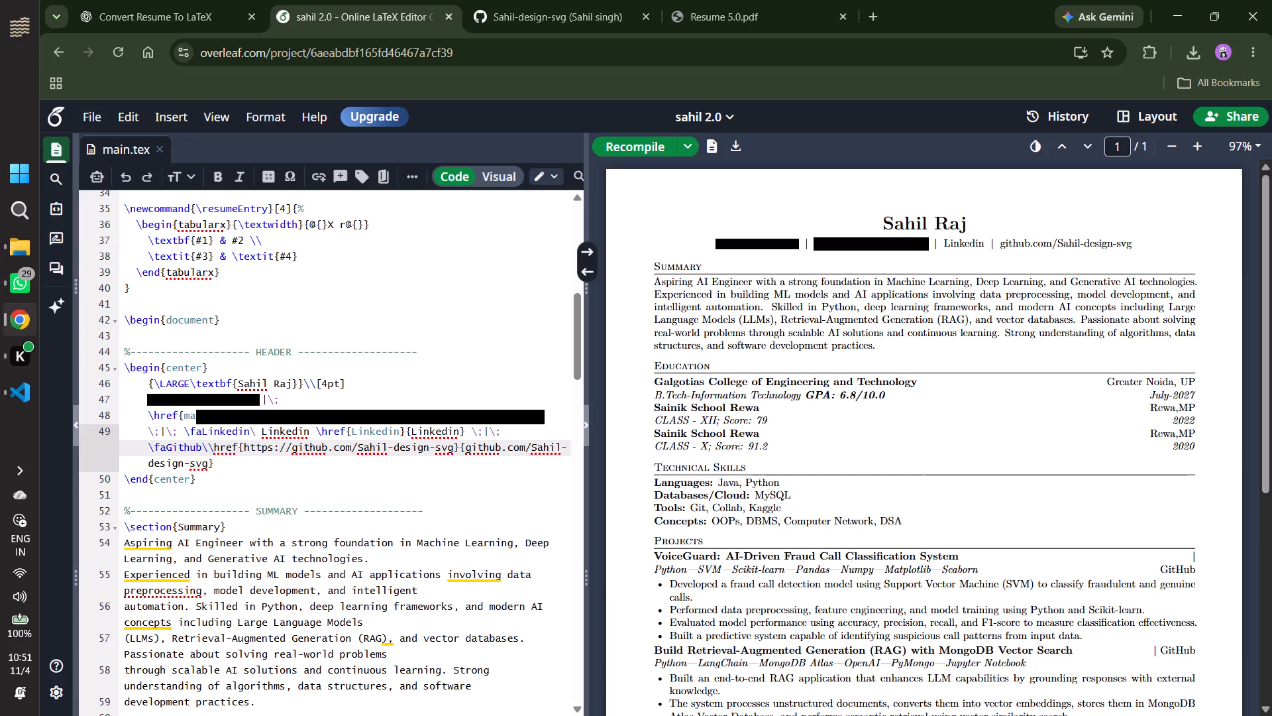
{"action": "key", "text": "space"}
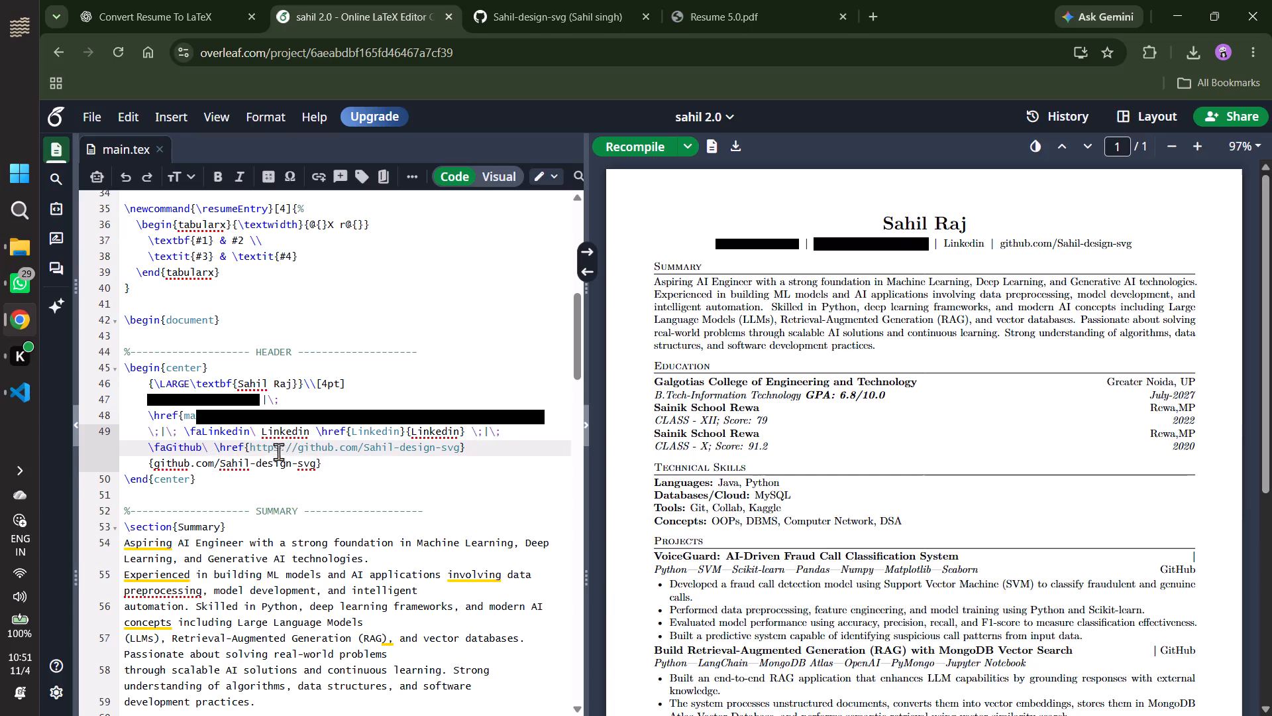
{"action": "double_click", "coordinate": [287, 433]}
{"action": "key", "text": "BackSpace"}
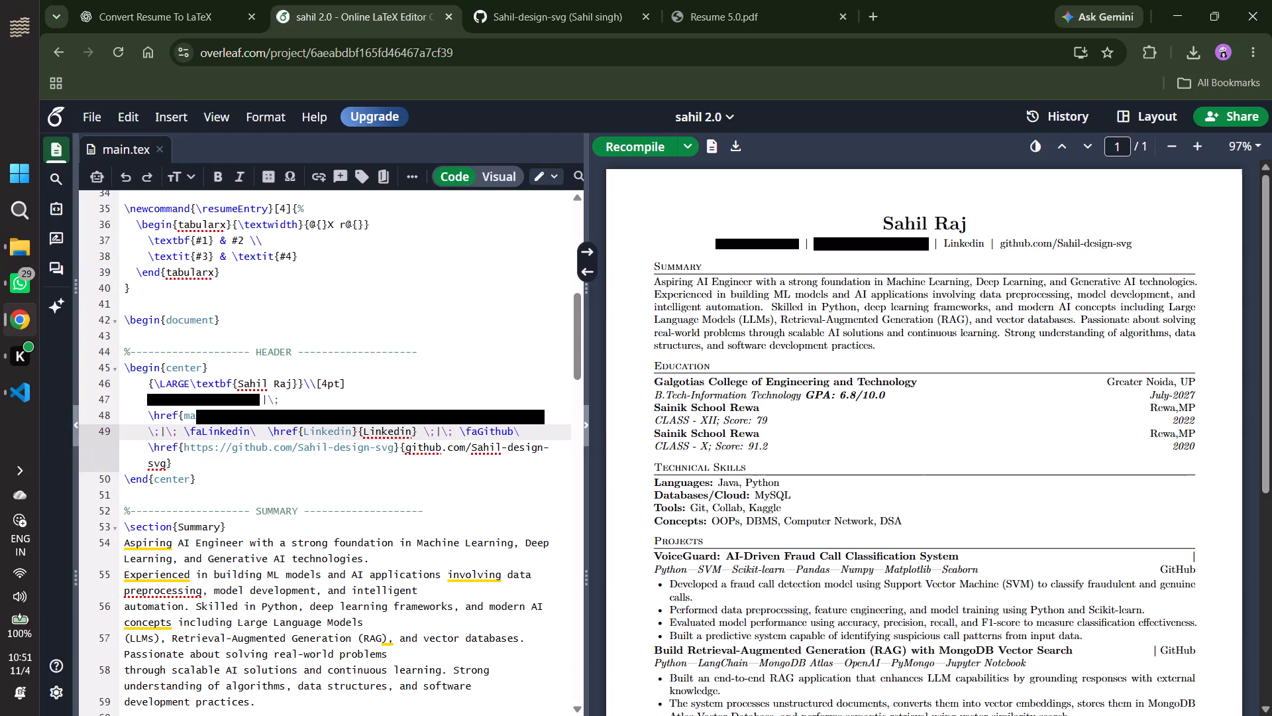
{"action": "key", "text": "BackSpace"}
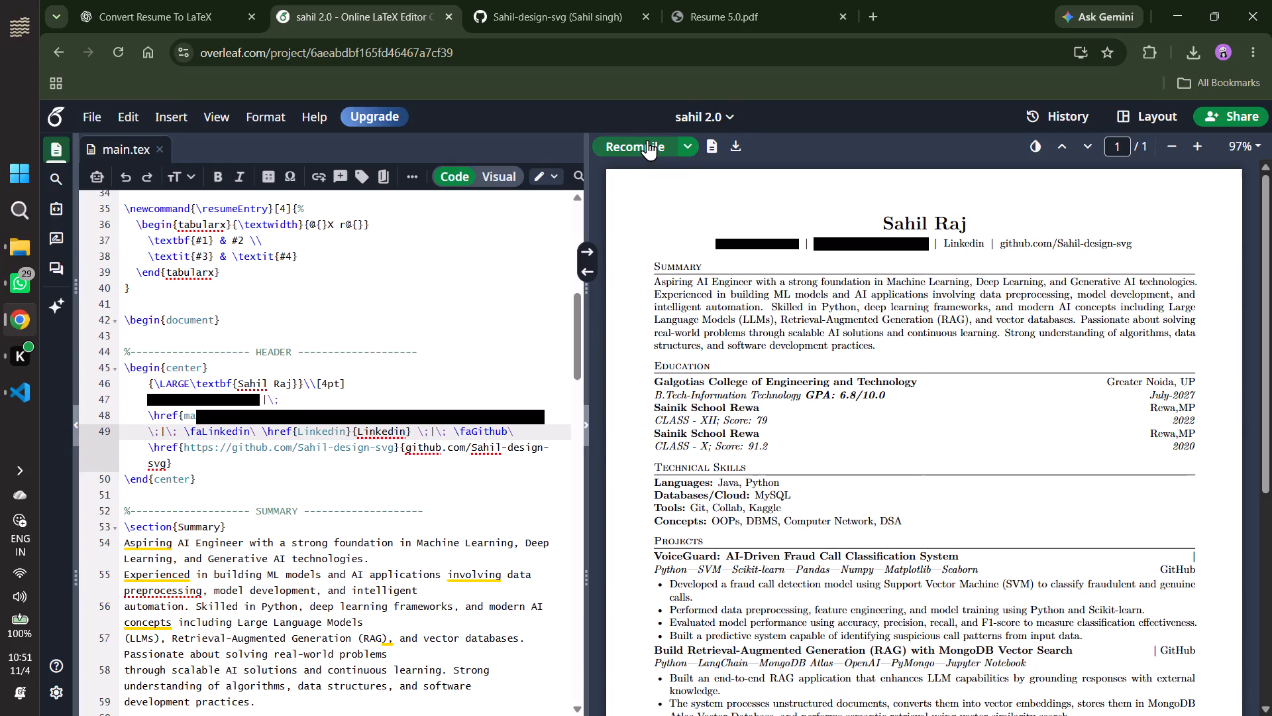
Recompile the resume.
{"action": "left_click", "coordinate": [647, 140]}
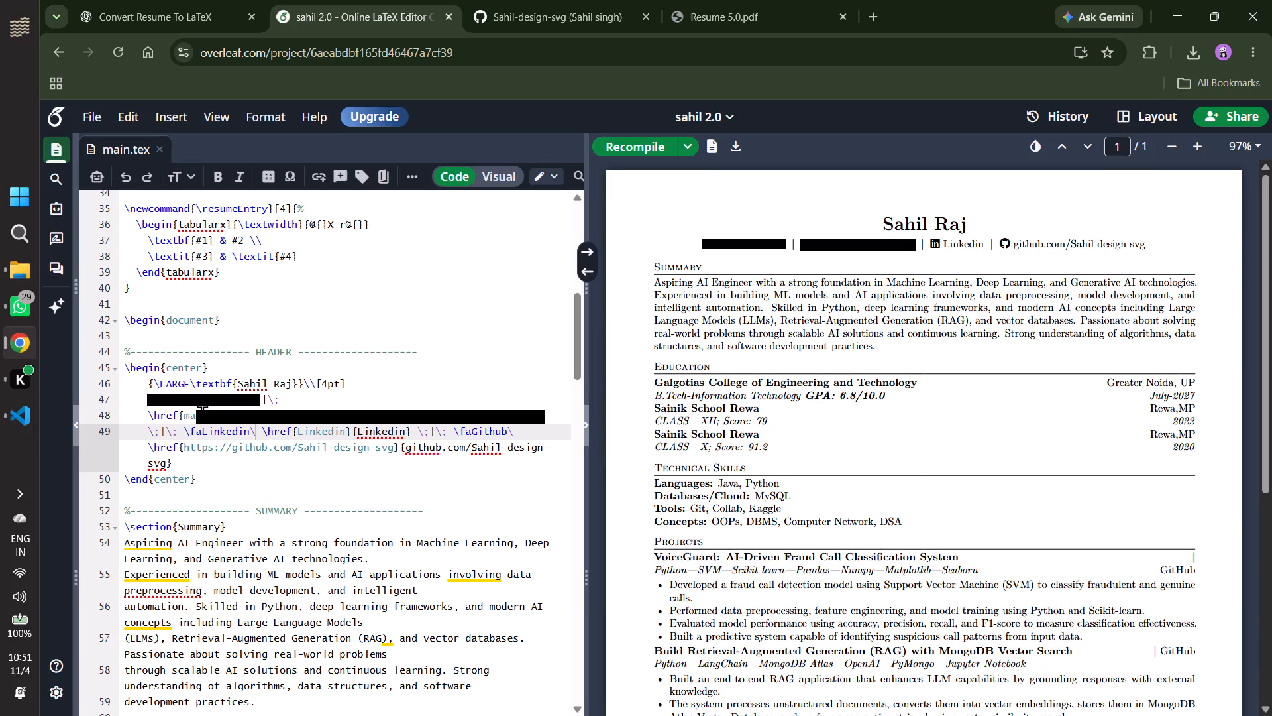
{"action": "left_click", "coordinate": [150, 415]}
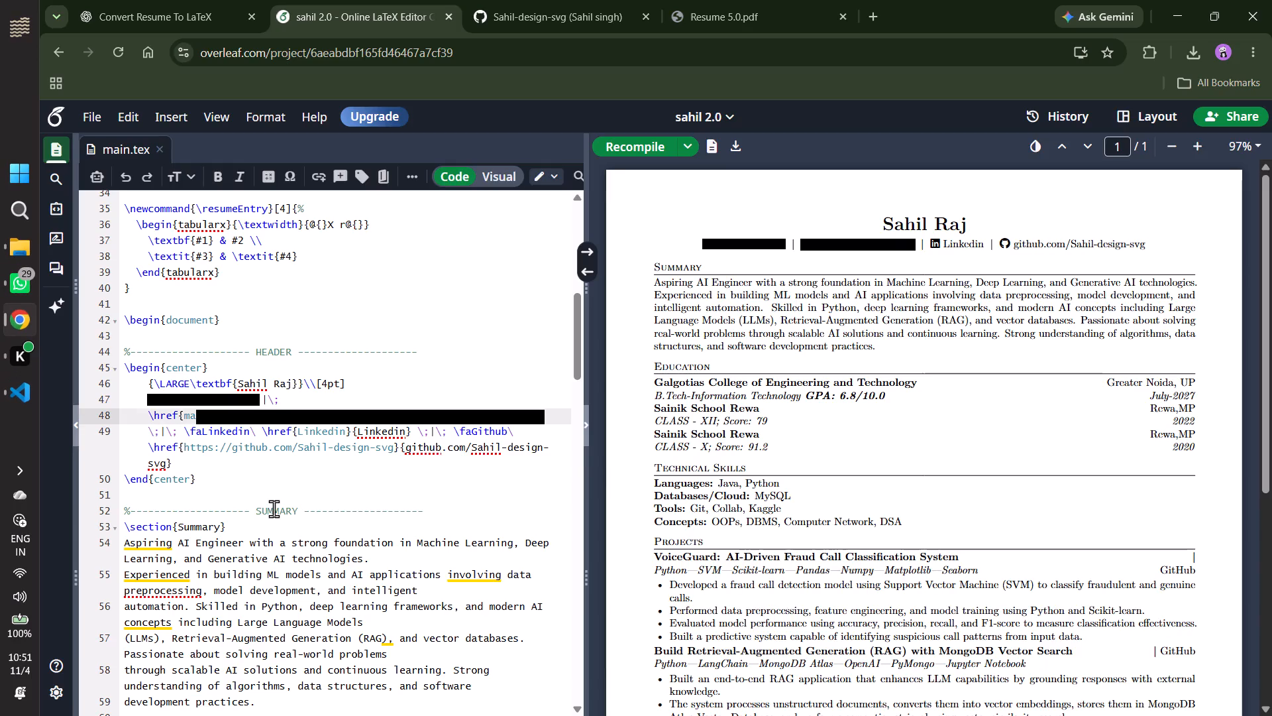
{"action": "key", "text": "backslash"}
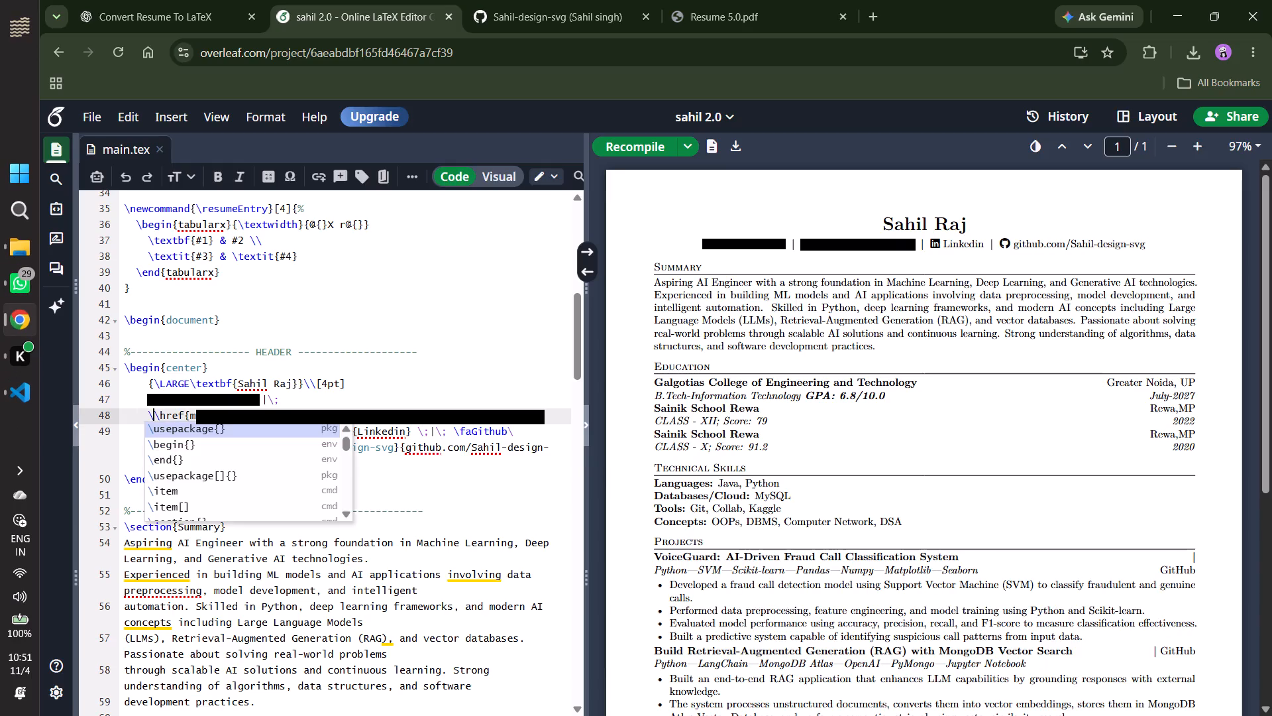
{"action": "type", "text": "fa"}
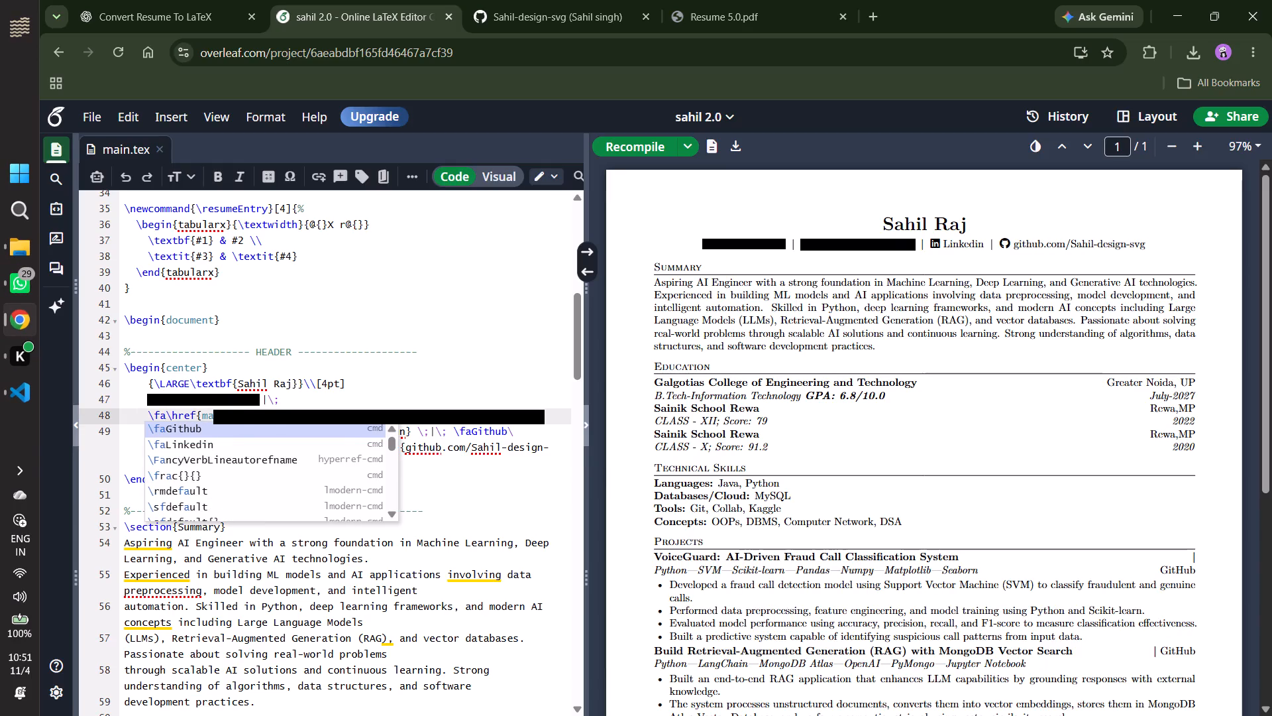
{"action": "key", "text": "e"}
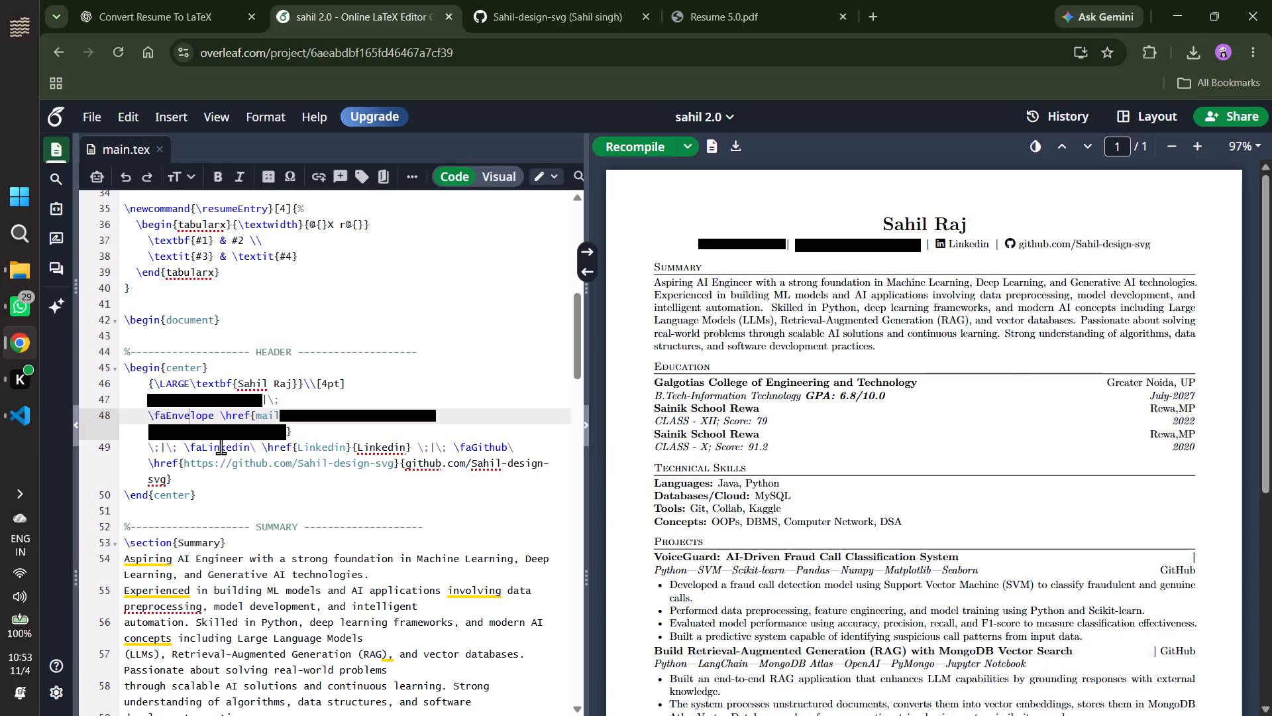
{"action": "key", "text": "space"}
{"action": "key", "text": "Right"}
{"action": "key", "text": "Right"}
Add a backslash directly after \faEnvelope in the header to force a space before the email link, and recompile the resume.
{"action": "left_click", "coordinate": [219, 424]}
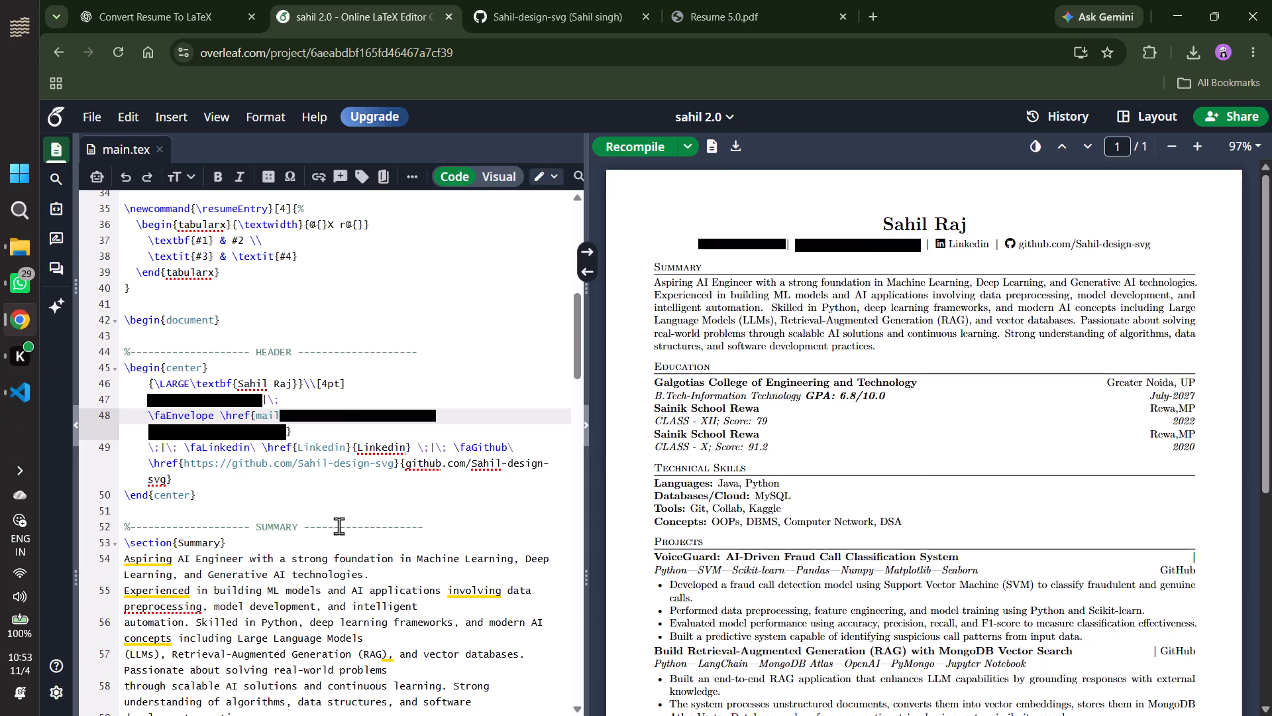
{"action": "key", "text": "Left"}
{"action": "key", "text": "backslash"}
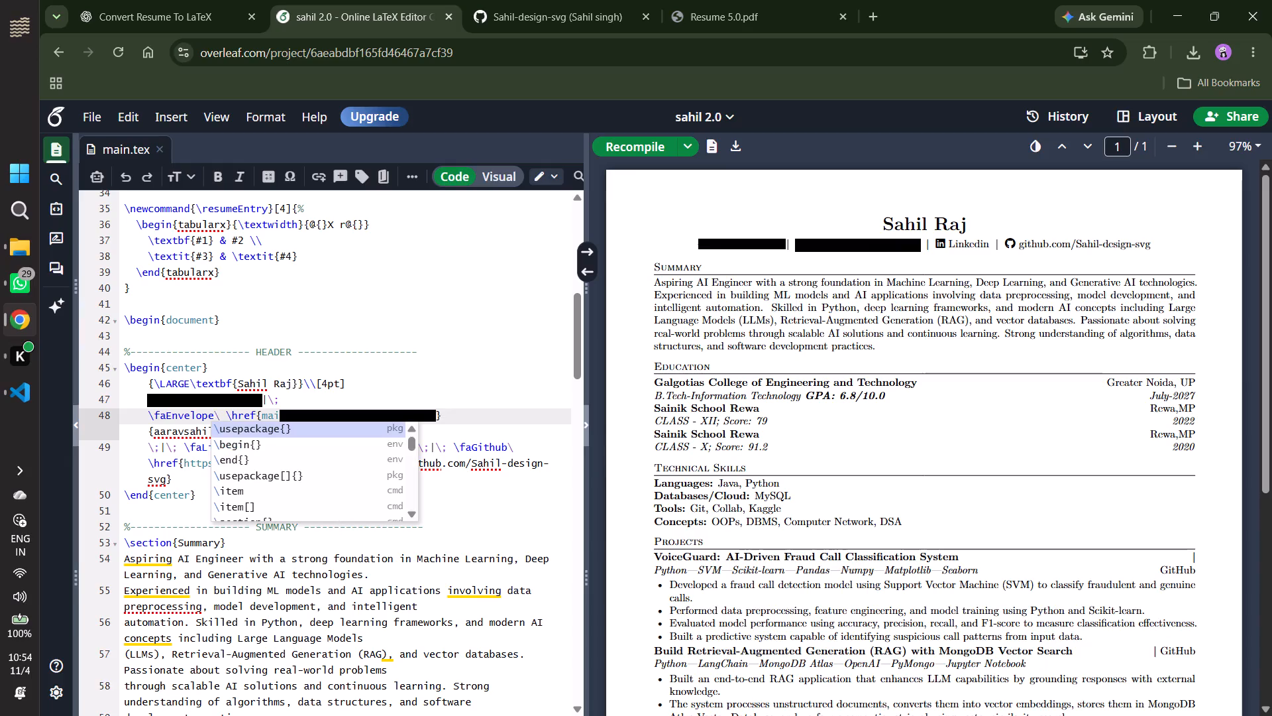
{"action": "left_click", "coordinate": [495, 508]}
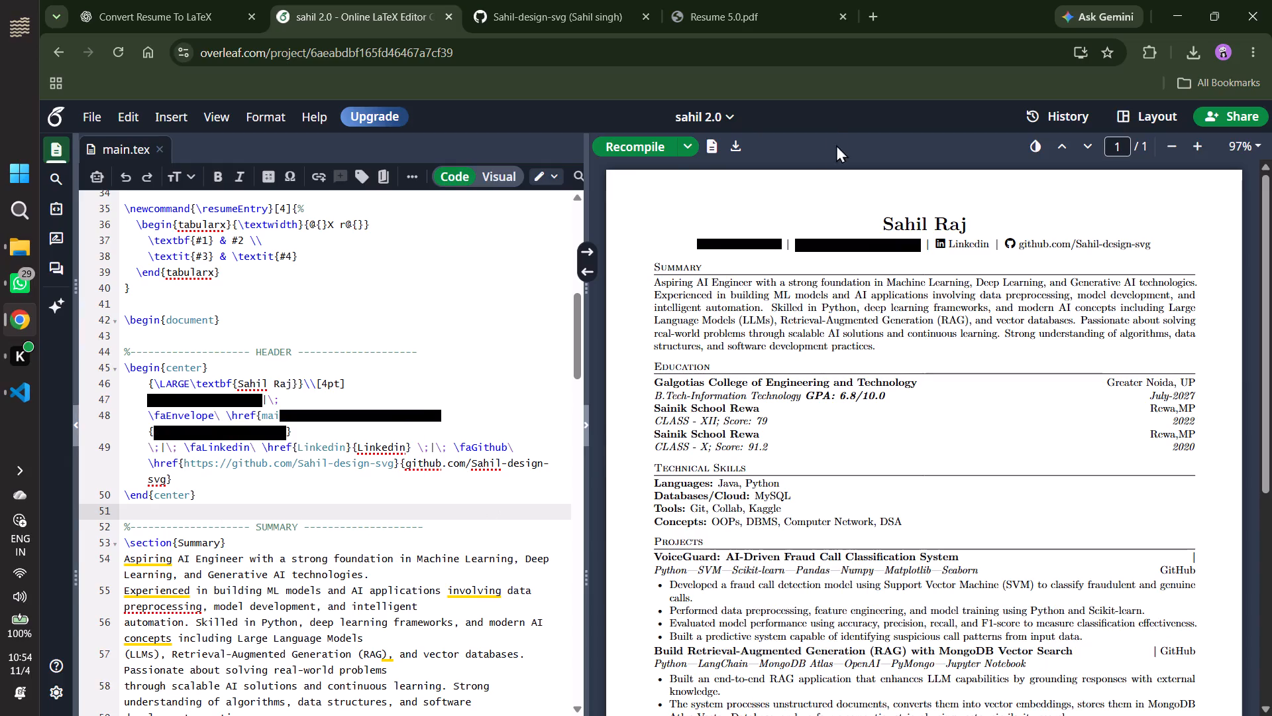
{"action": "left_click", "coordinate": [641, 145]}
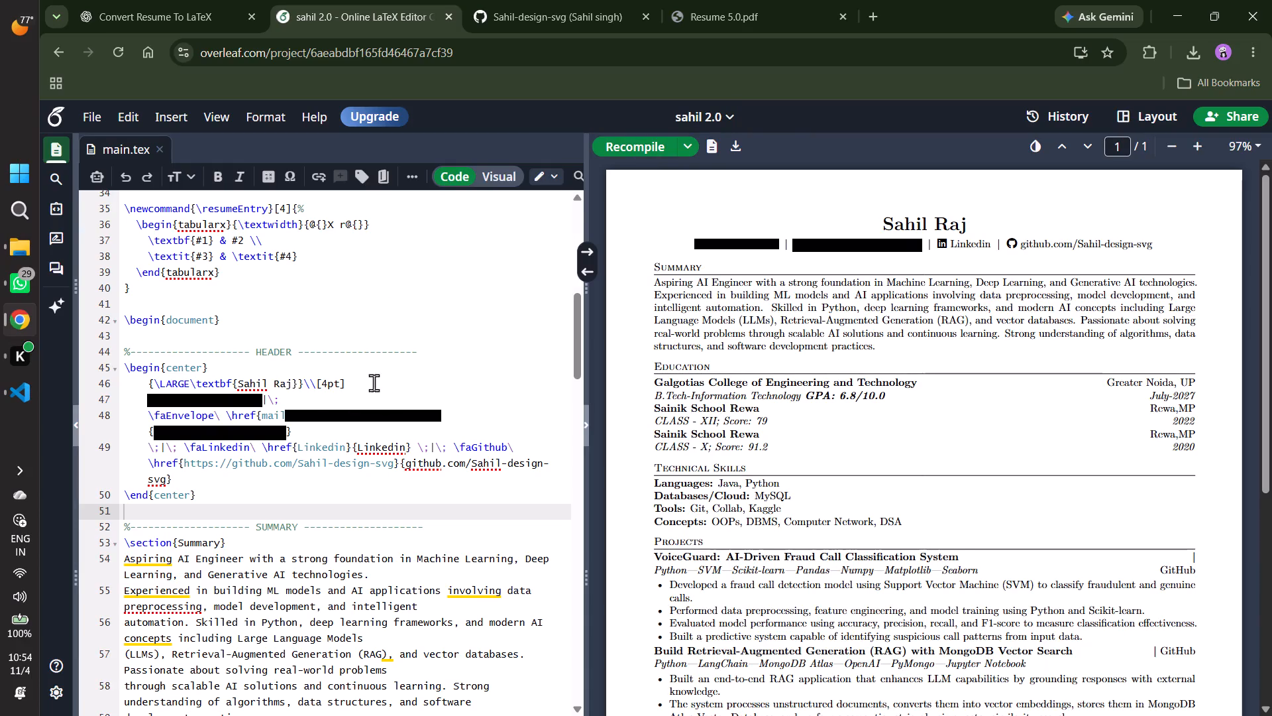
Insert \faPhone\ followed by a space before the header's phone number, recompile, and check the resulting resume page.
{"action": "left_click", "coordinate": [150, 403]}
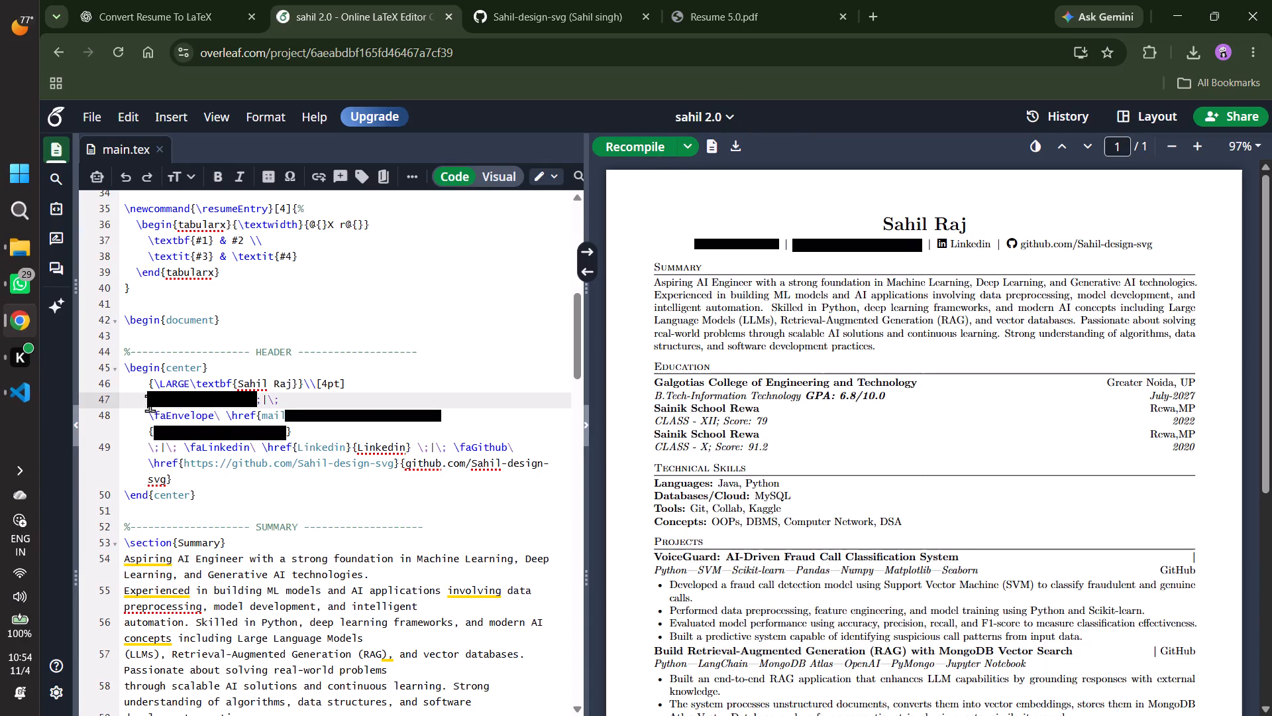
{"action": "key", "text": "backslash"}
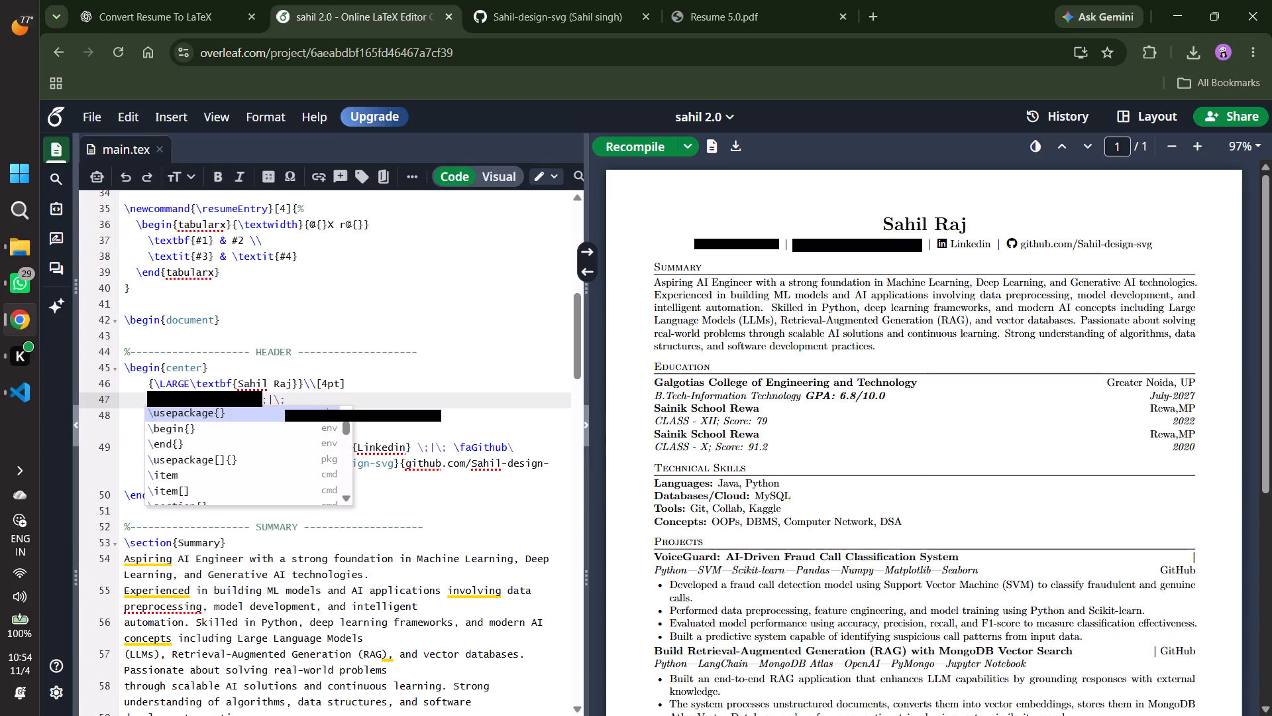
{"action": "type", "text": "fa"}
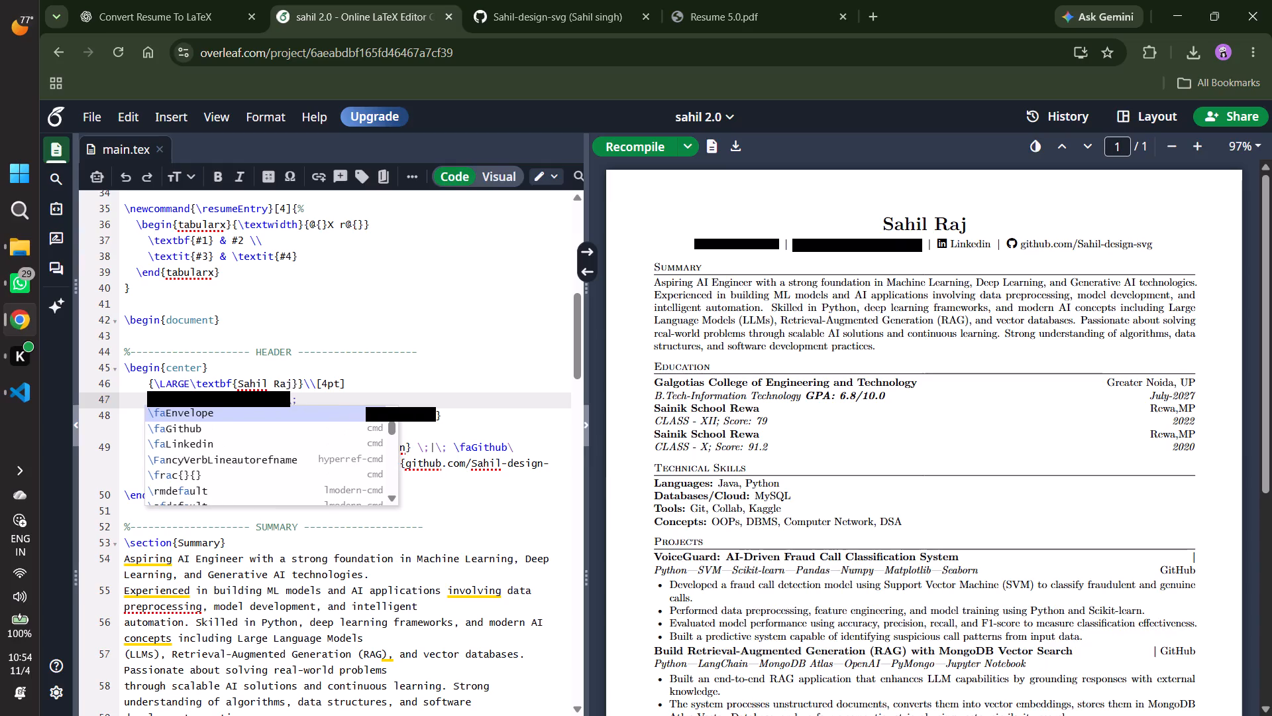
{"action": "type", "text": "hone"}
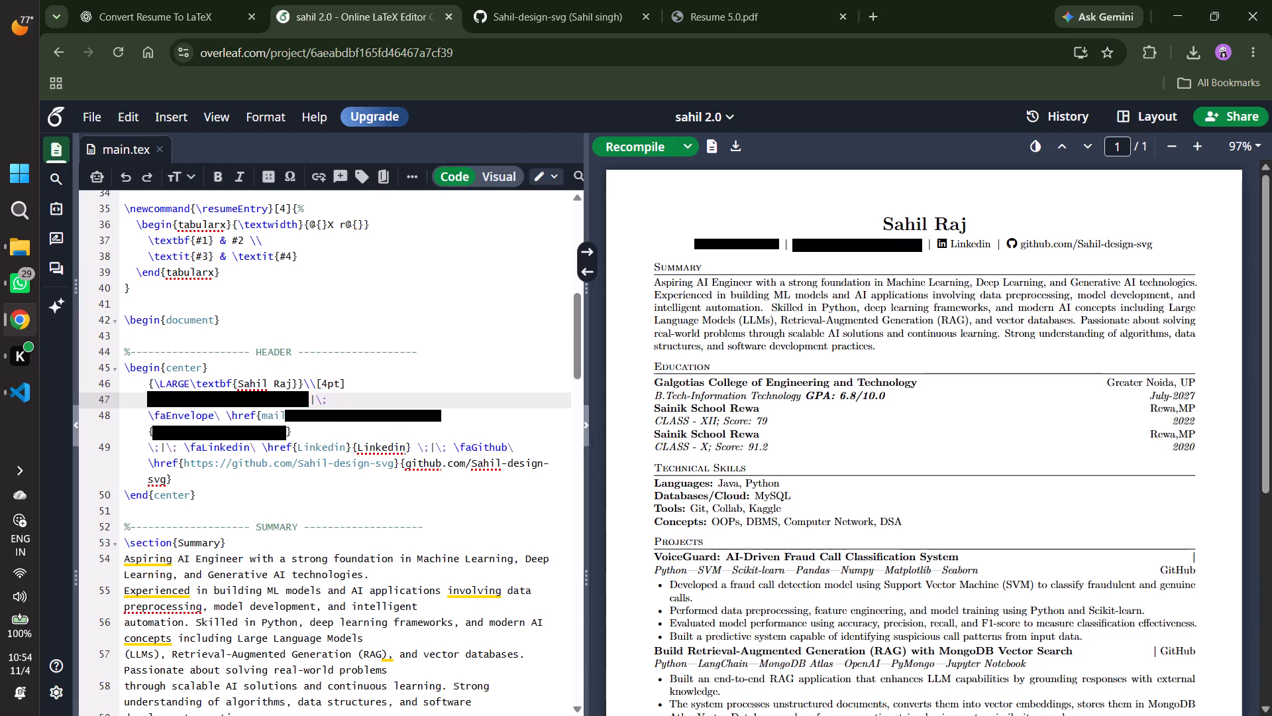
{"action": "type", "text": "\\"}
{"action": "key", "text": "space"}
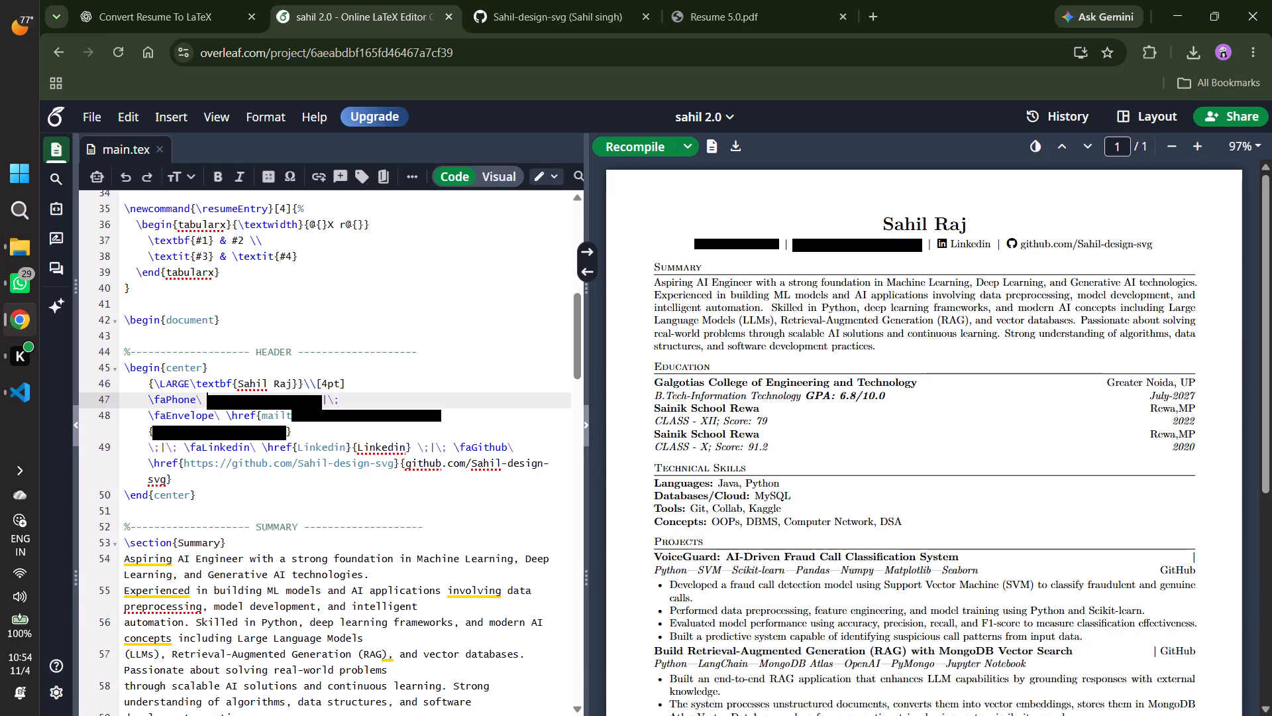
{"action": "left_click", "coordinate": [637, 141]}
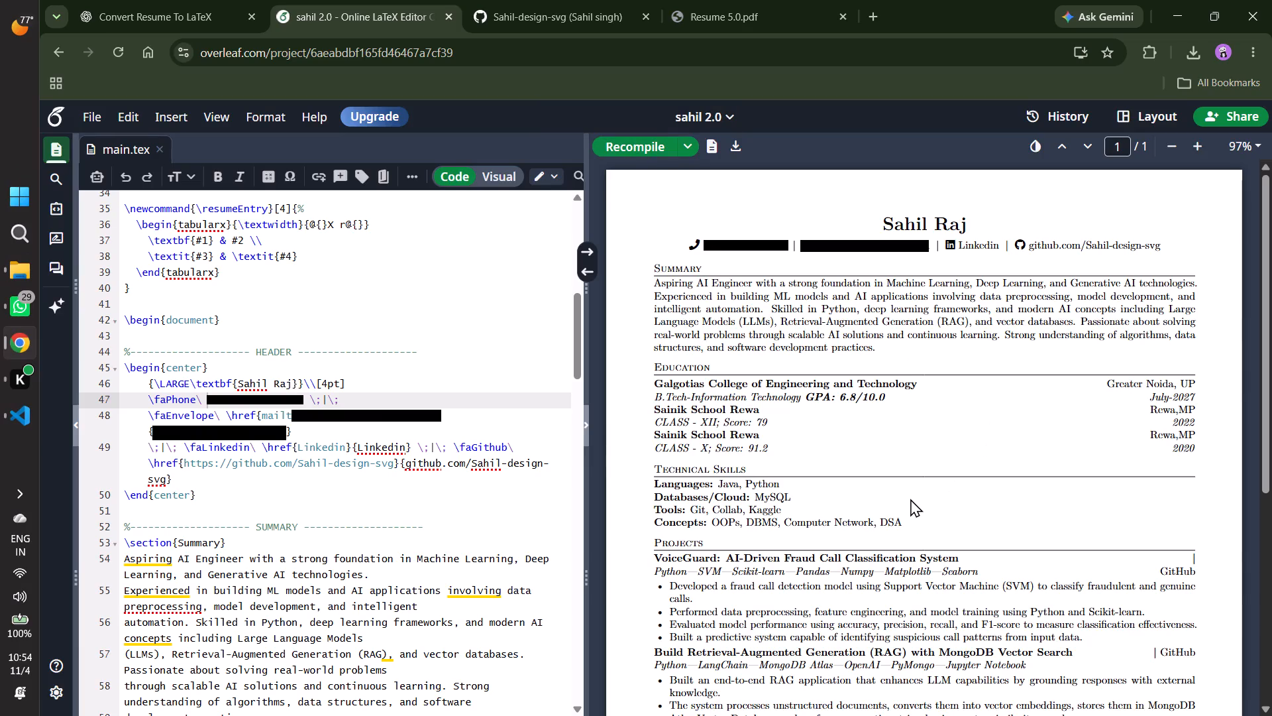
{"action": "scroll", "coordinate": [910, 499], "scroll_direction": "down", "scroll_amount": 6}
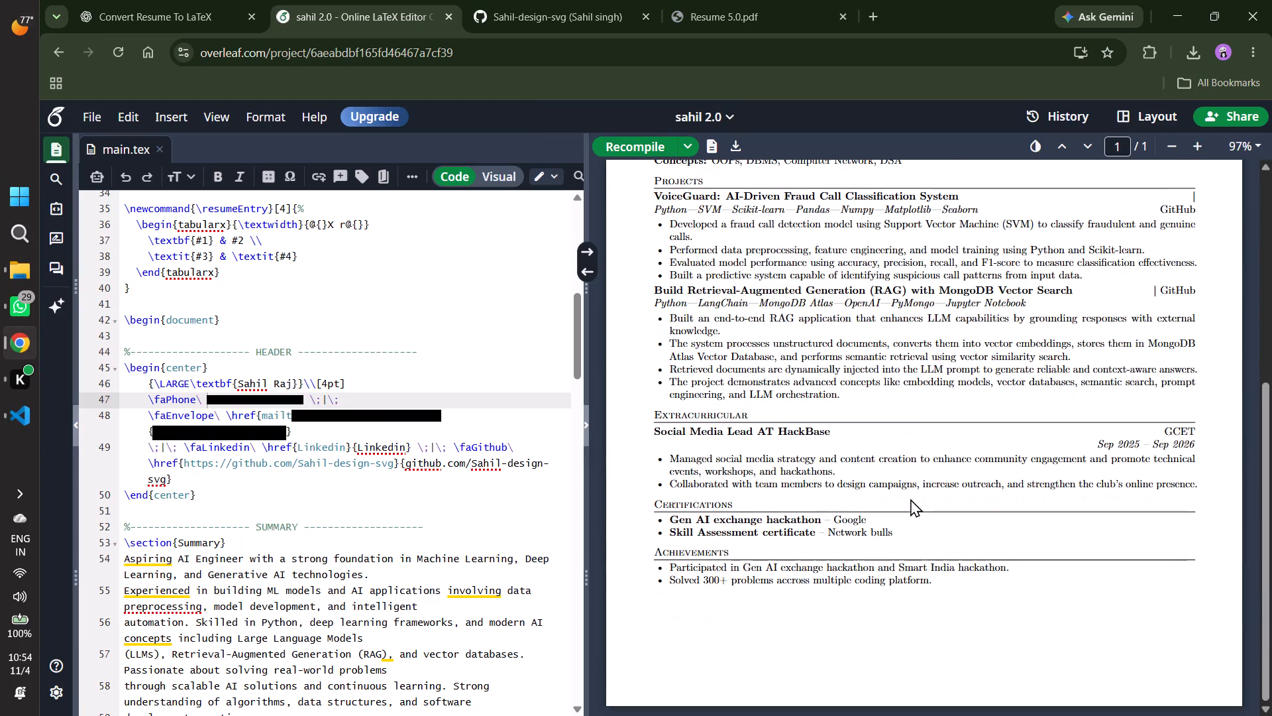
{"action": "scroll", "coordinate": [910, 499], "scroll_direction": "up", "scroll_amount": 4}
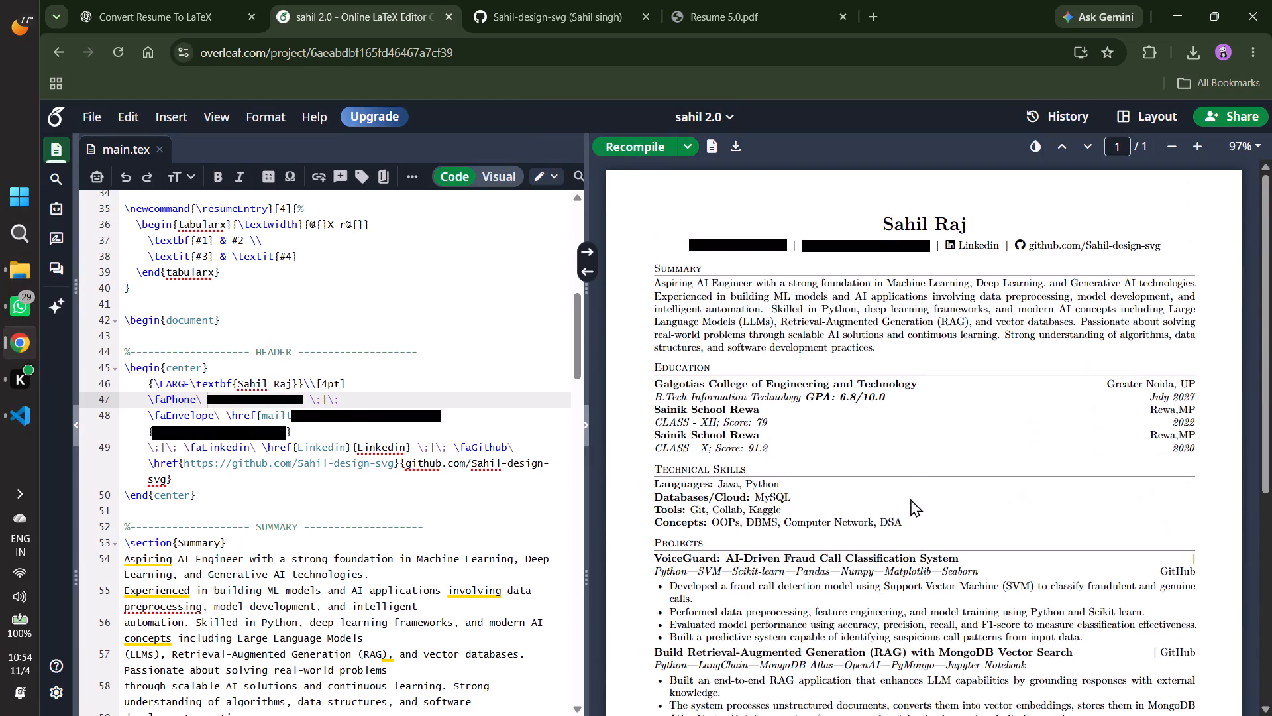
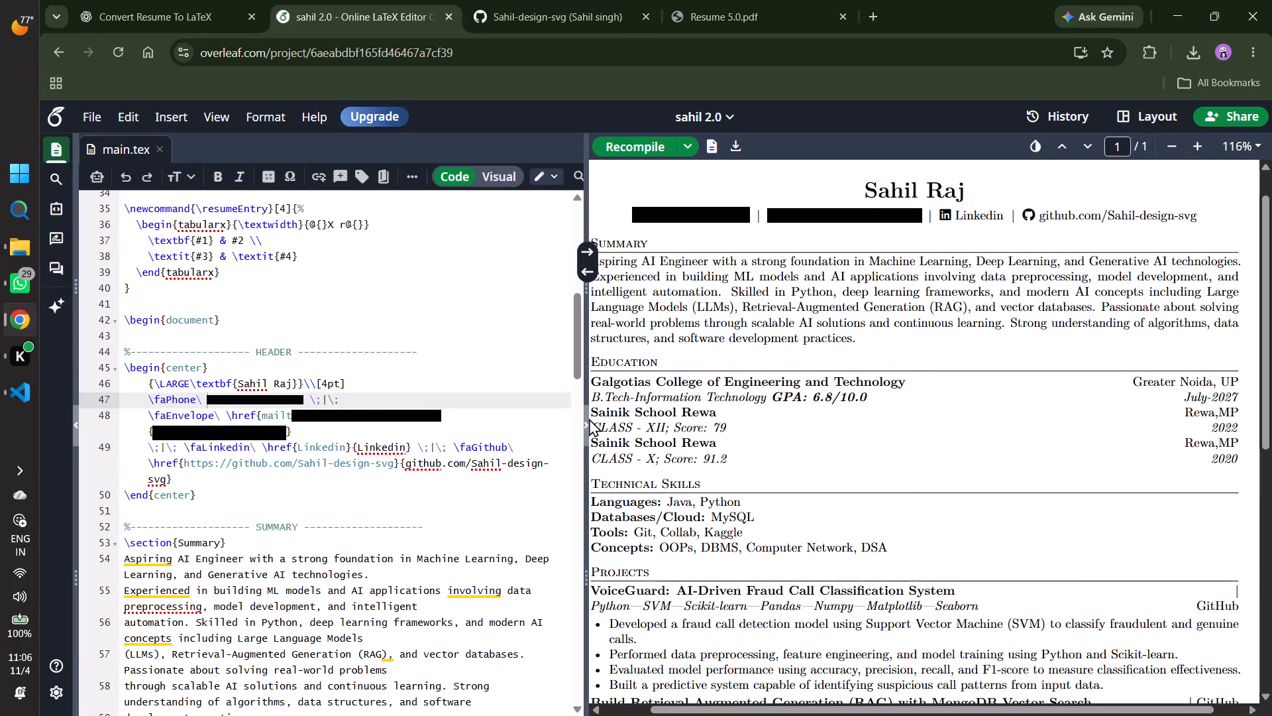
Widen the PDF preview by narrowing the code editor, bringing the full width of the resume page into view.
{"action": "left_click_drag", "start_coordinate": [586, 418], "coordinate": [537, 450]}
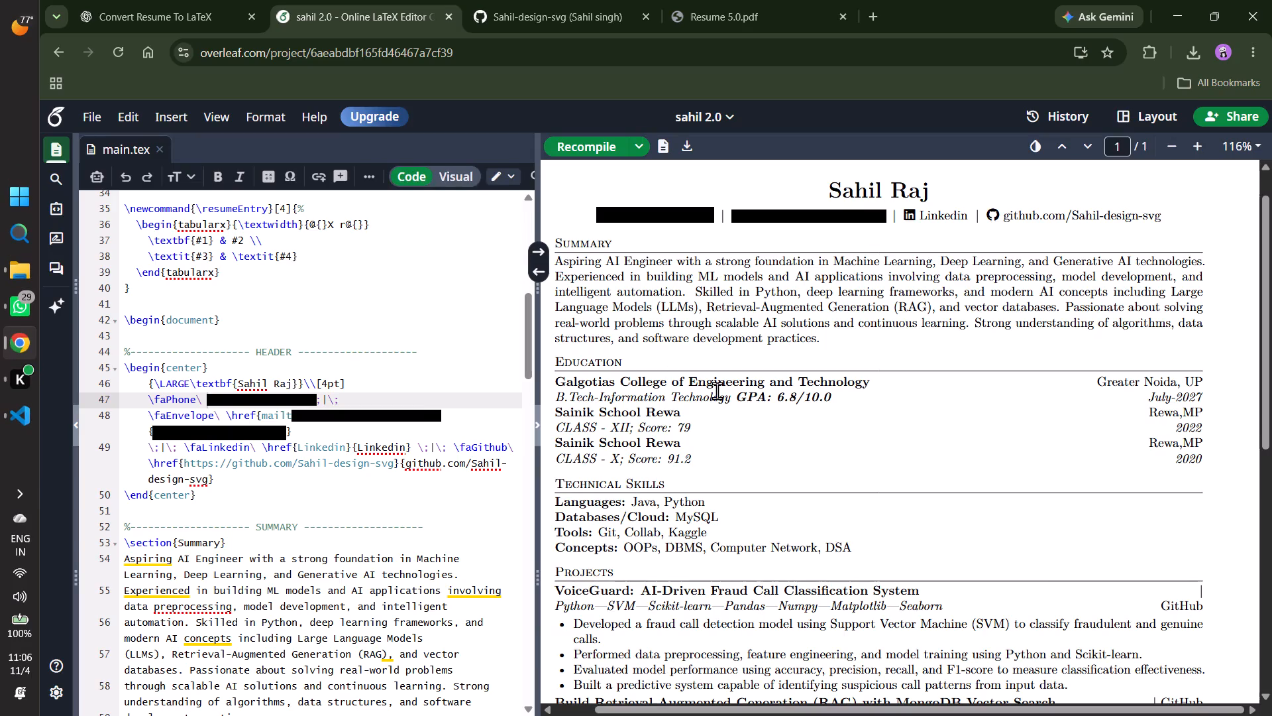
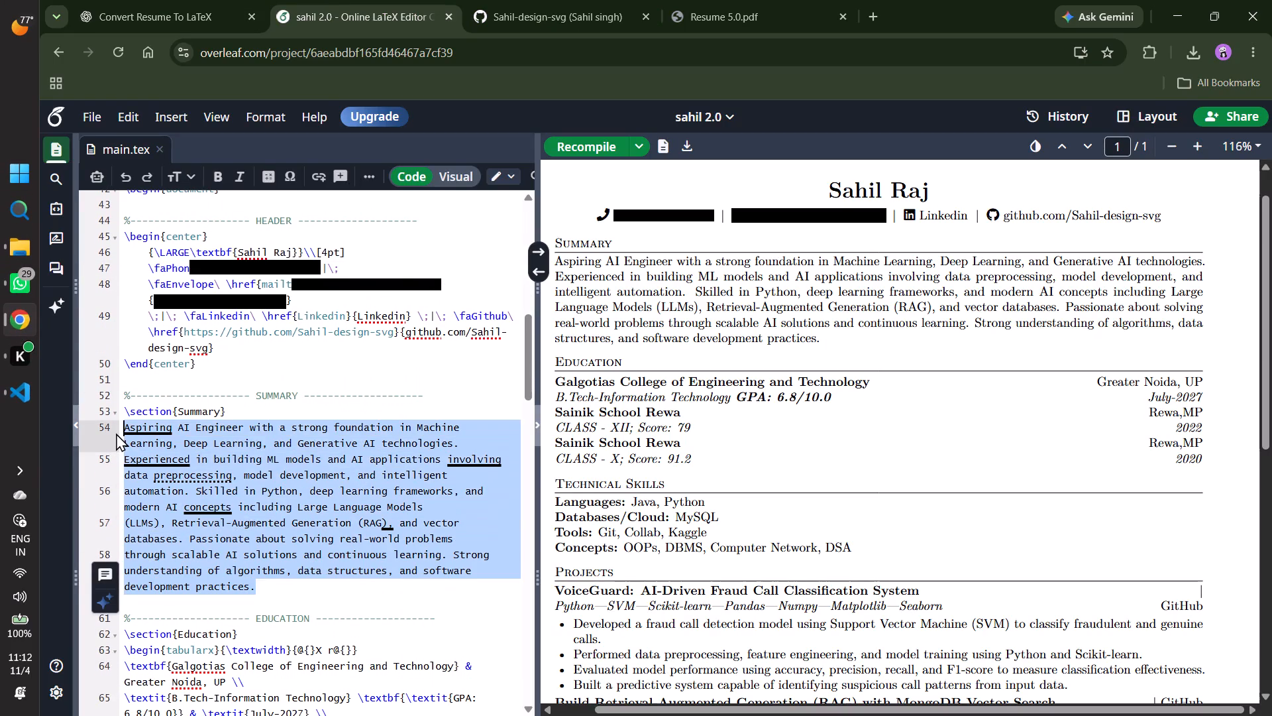
{"action": "key", "text": "ctrl+v"}
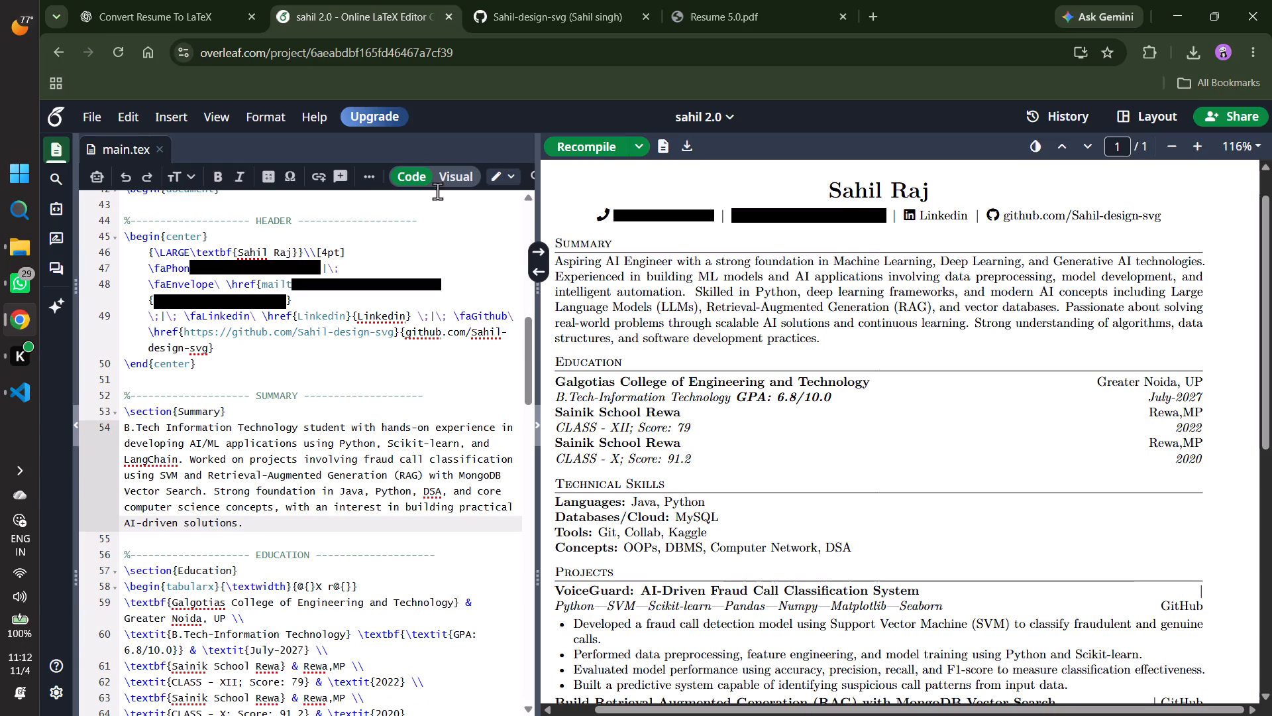
Recompile the resume PDF with the replaced Summary section text.
{"action": "left_click", "coordinate": [589, 149]}
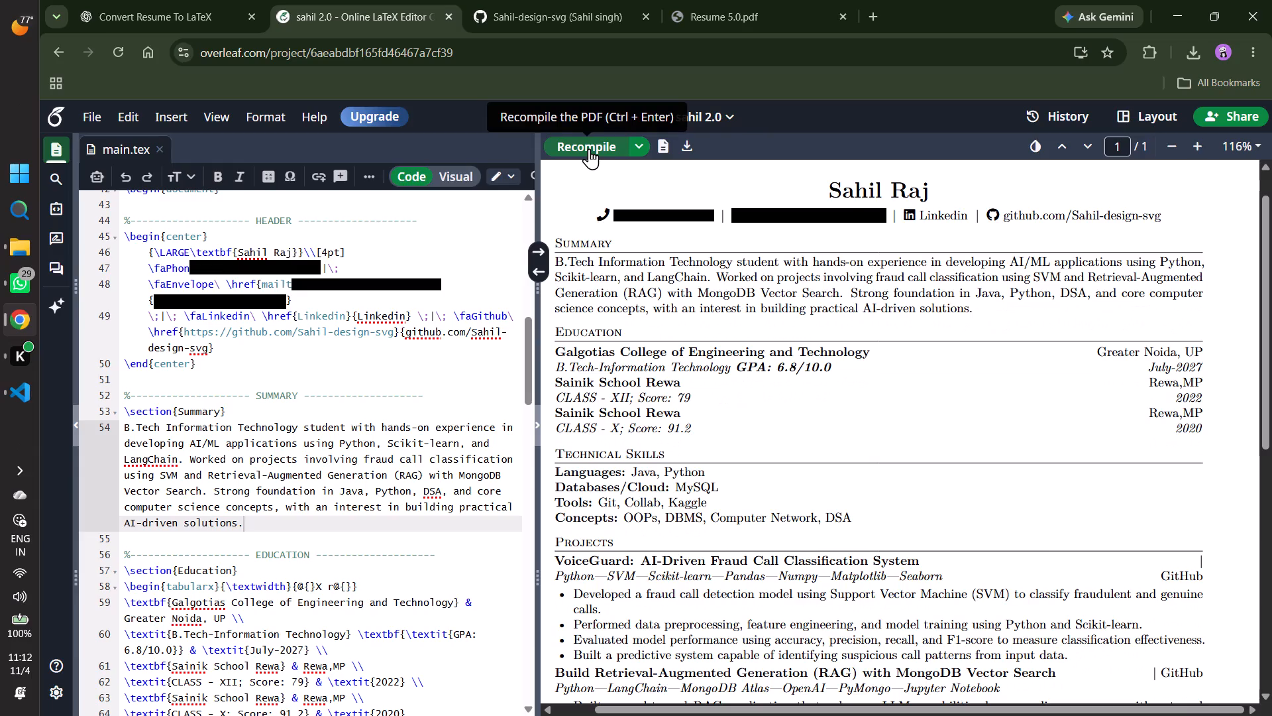
Review the preamble and header code in main.tex and check the compiled resume from its header to the Achievements section.
{"action": "scroll", "coordinate": [268, 361], "scroll_direction": "up", "scroll_amount": 1}
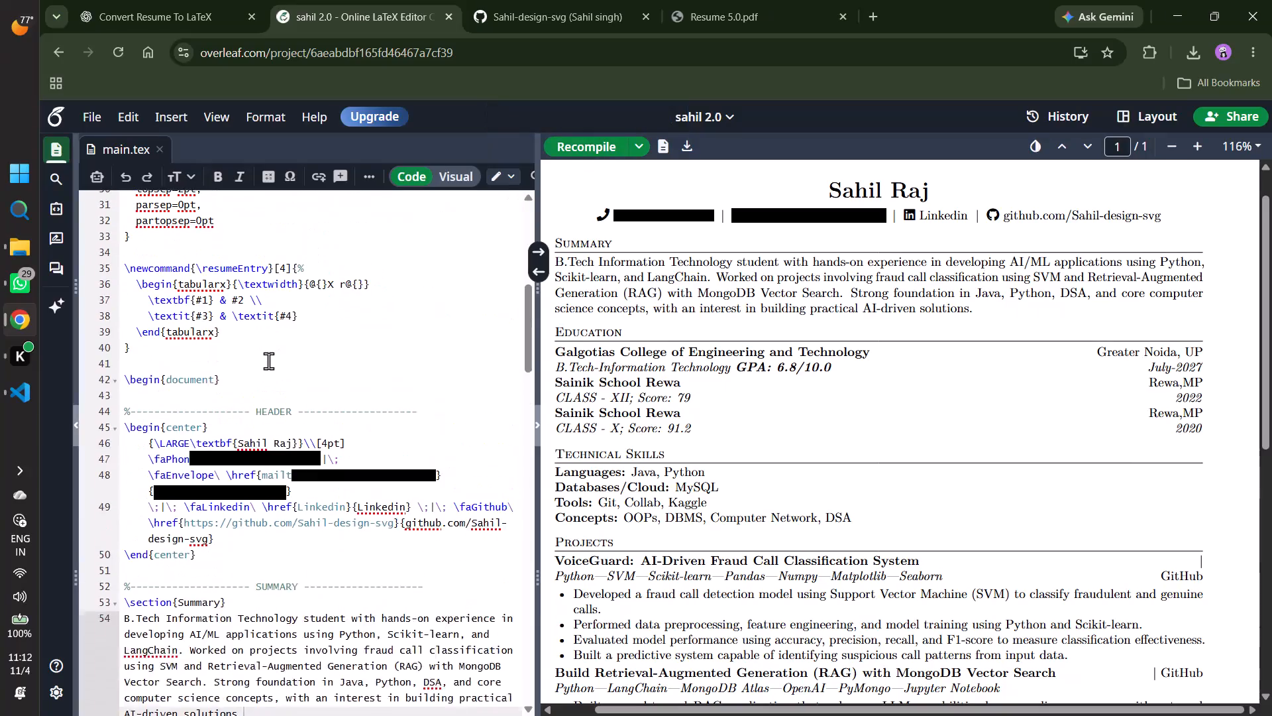
{"action": "scroll", "coordinate": [268, 361], "scroll_direction": "up", "scroll_amount": 2}
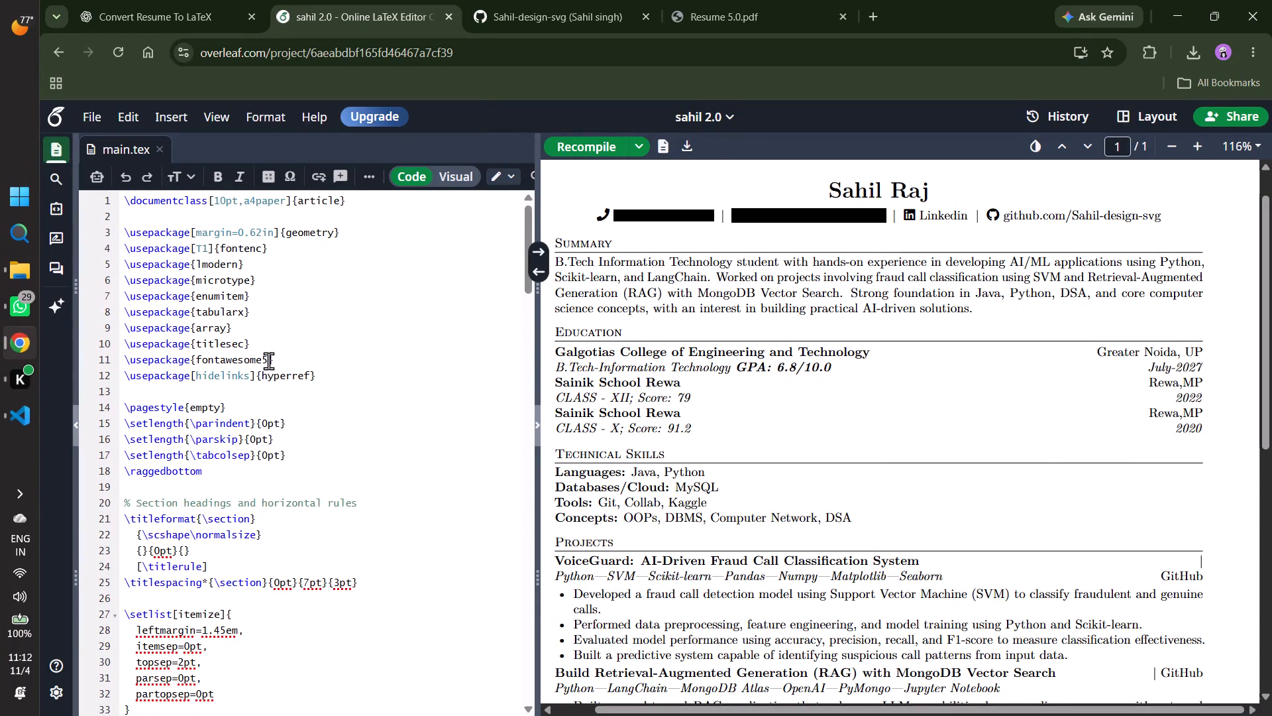
{"action": "scroll", "coordinate": [268, 361], "scroll_direction": "up", "scroll_amount": 1}
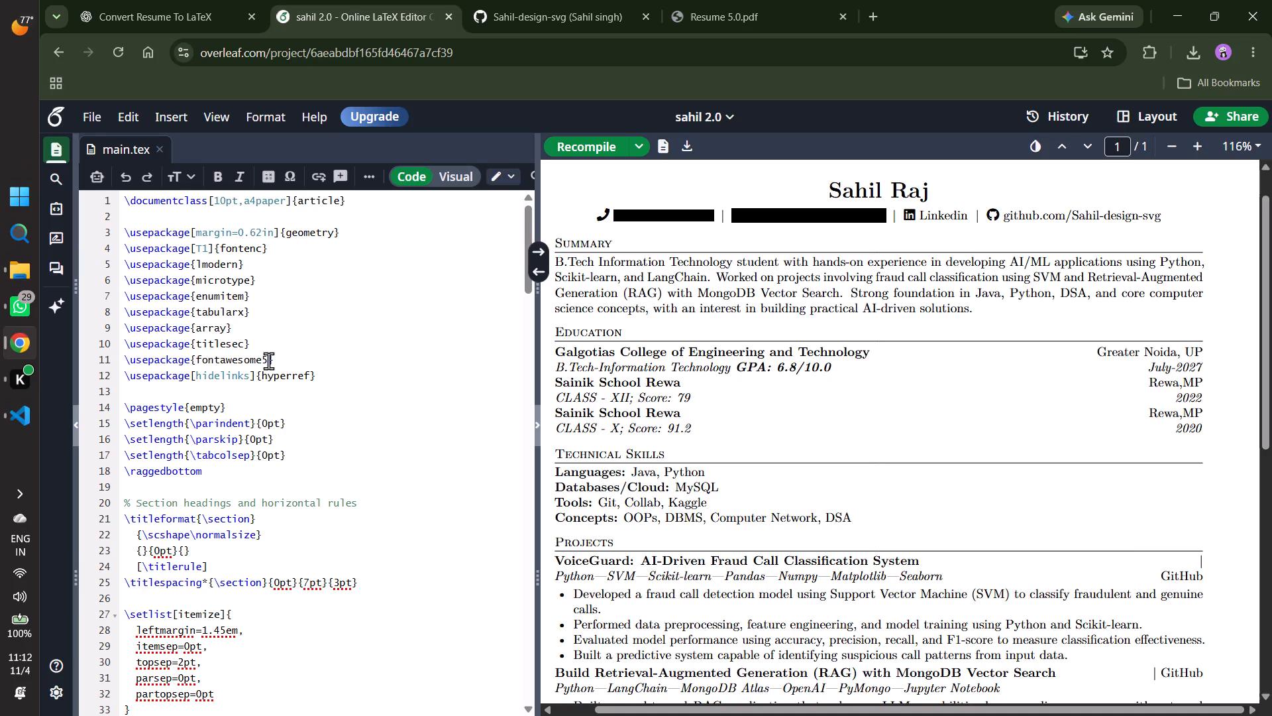
{"action": "scroll", "coordinate": [770, 457], "scroll_direction": "down", "scroll_amount": 4}
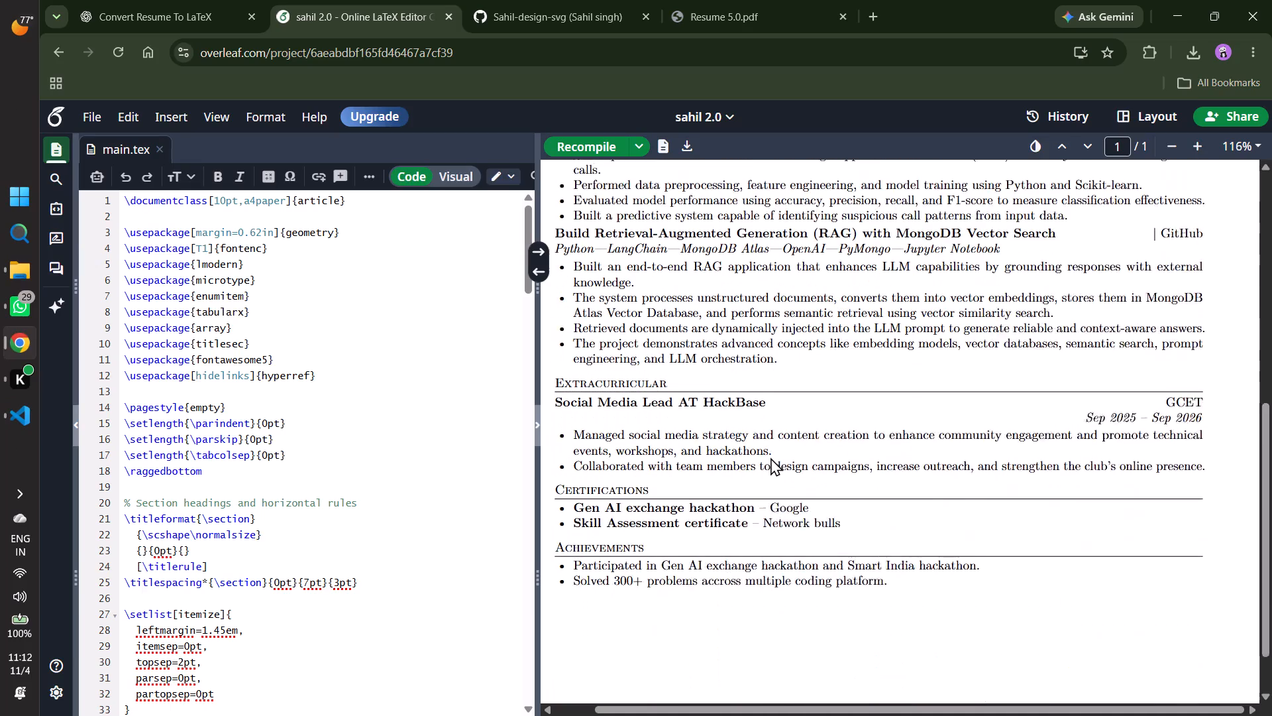
{"action": "scroll", "coordinate": [770, 457], "scroll_direction": "up", "scroll_amount": 3}
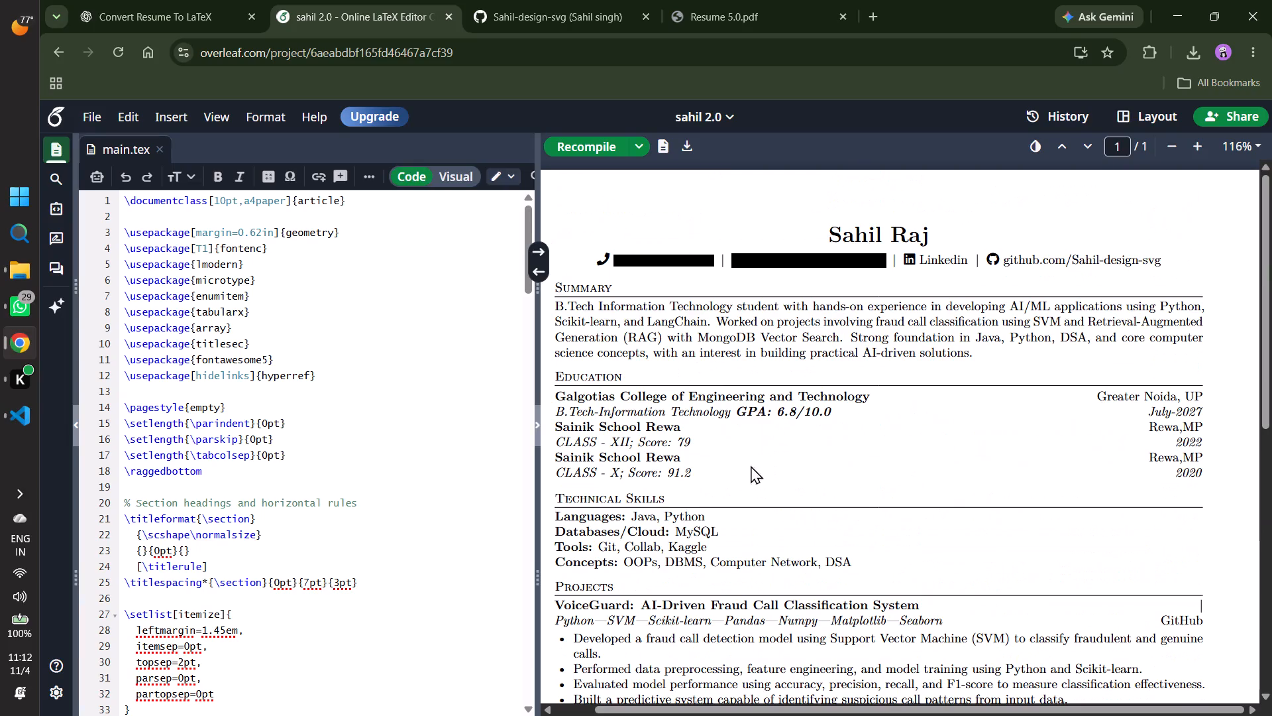
{"action": "scroll", "coordinate": [307, 506], "scroll_direction": "down", "scroll_amount": 5}
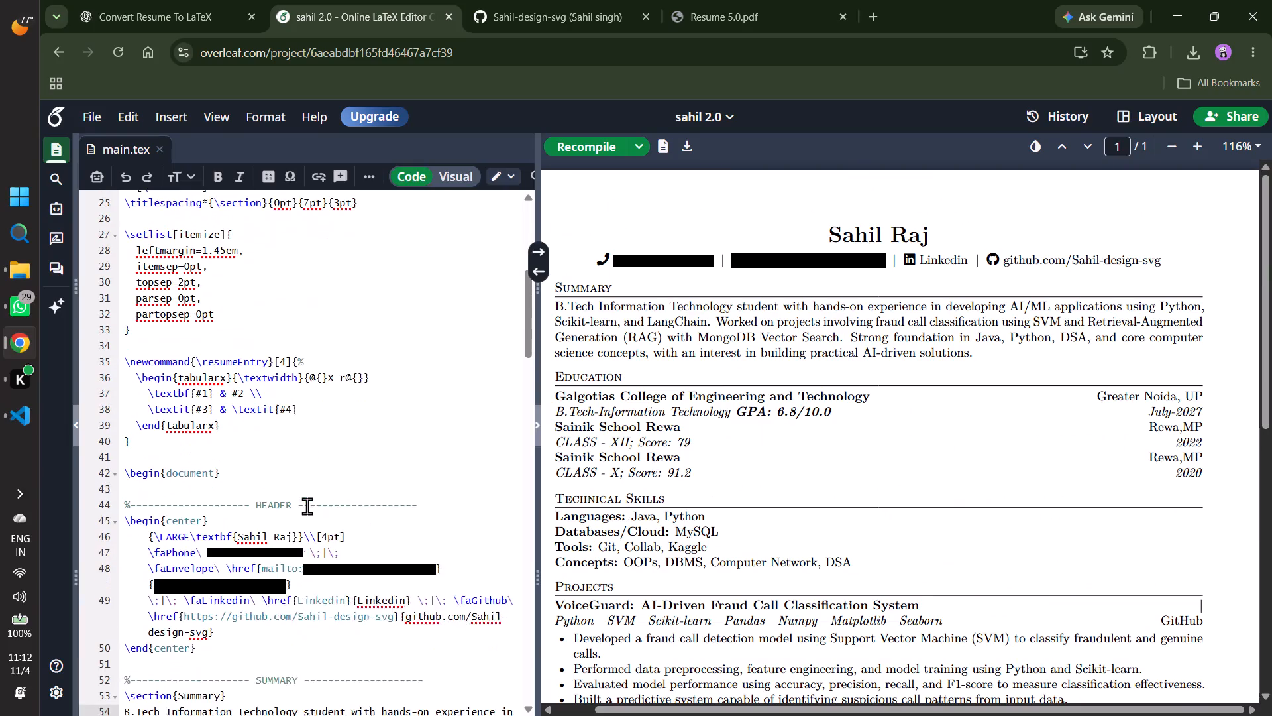
Review the Summary, Education, Technical Skills and first Projects code in main.tex.
{"action": "scroll", "coordinate": [307, 506], "scroll_direction": "down", "scroll_amount": 3}
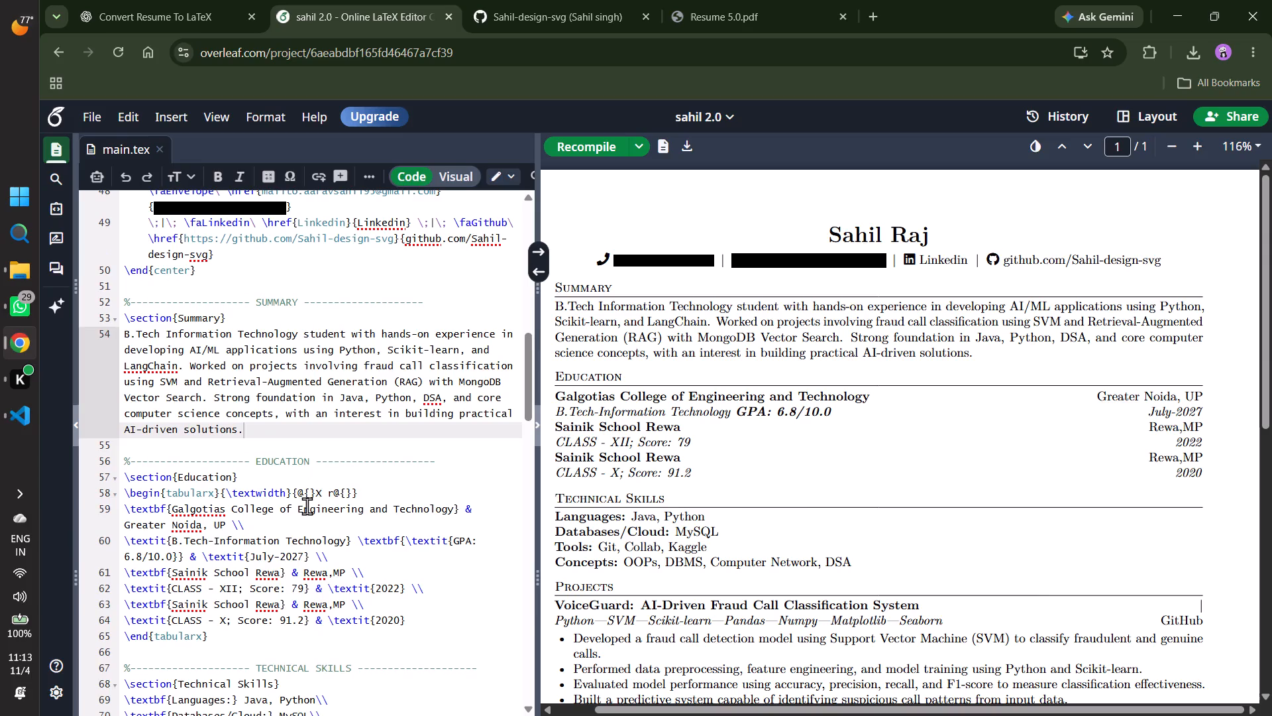
{"action": "scroll", "coordinate": [307, 506], "scroll_direction": "down", "scroll_amount": 1}
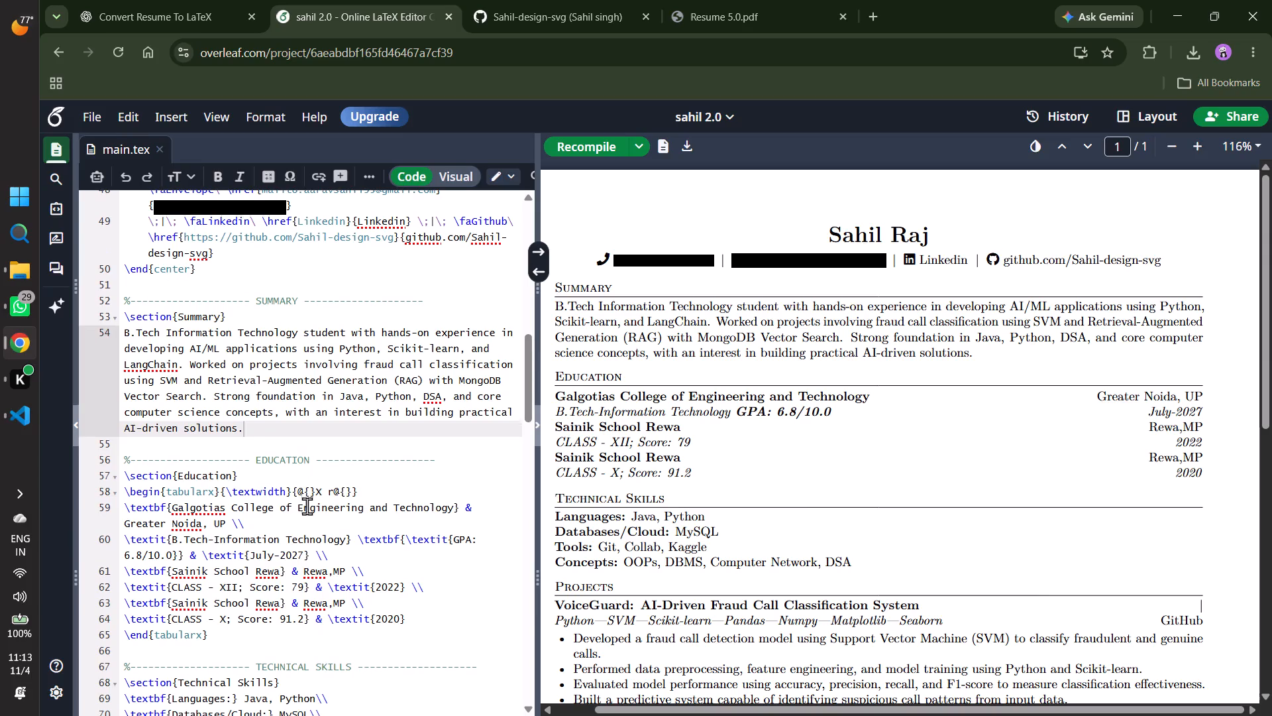
{"action": "scroll", "coordinate": [307, 506], "scroll_direction": "down", "scroll_amount": 3}
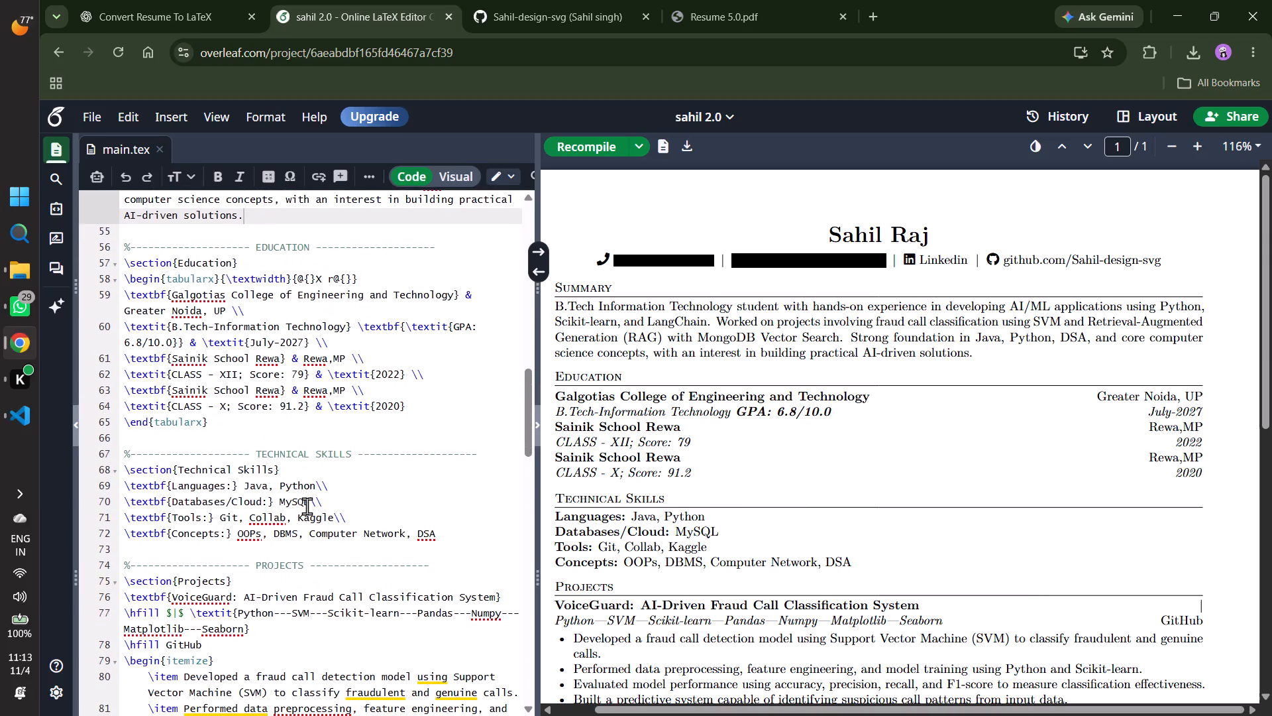
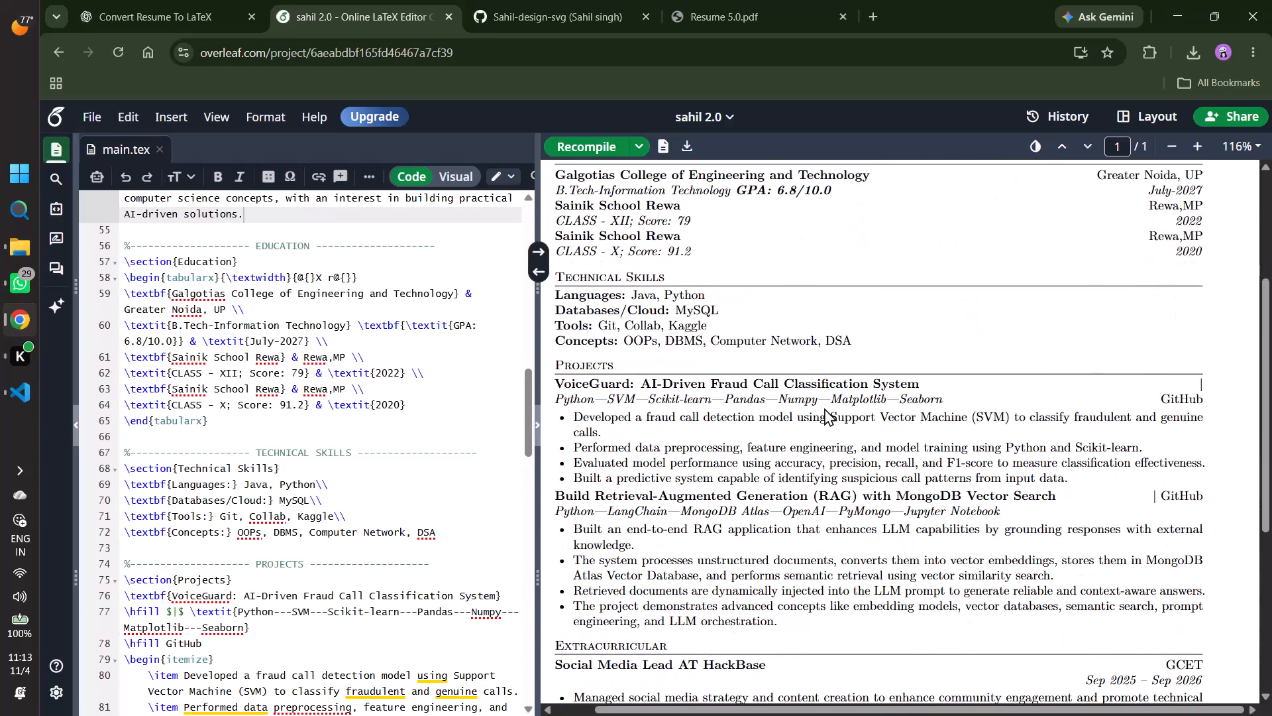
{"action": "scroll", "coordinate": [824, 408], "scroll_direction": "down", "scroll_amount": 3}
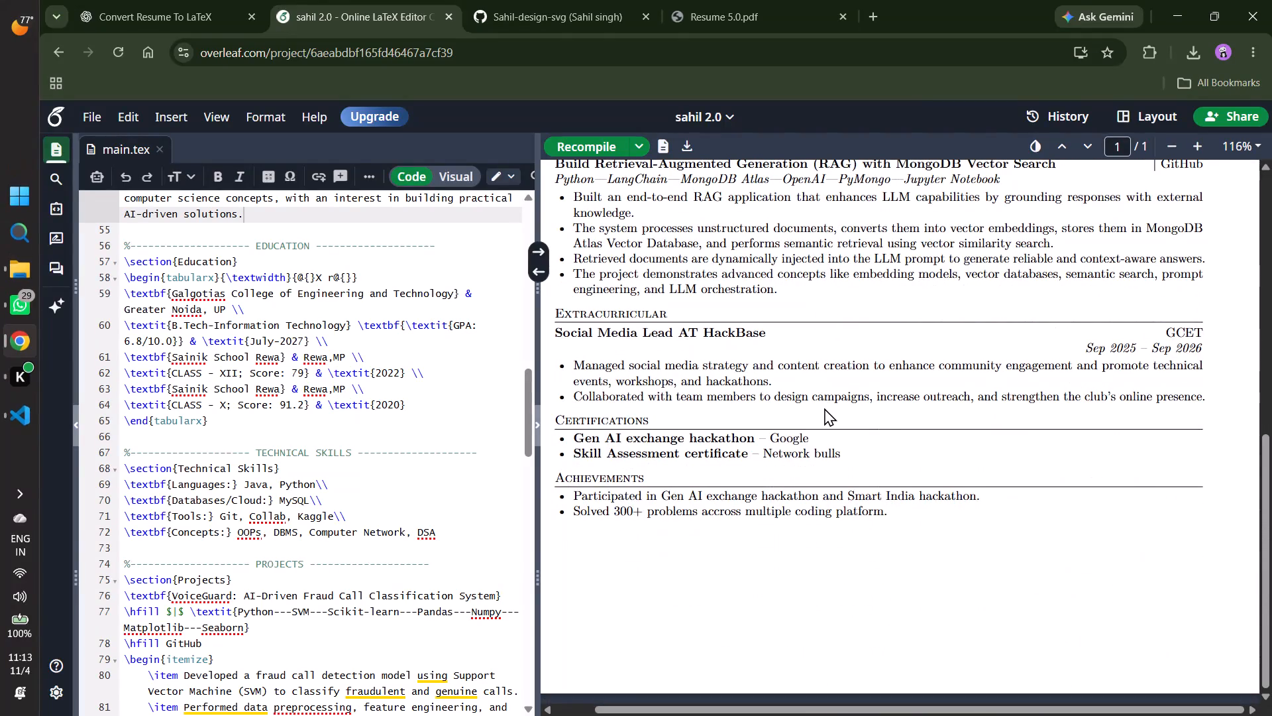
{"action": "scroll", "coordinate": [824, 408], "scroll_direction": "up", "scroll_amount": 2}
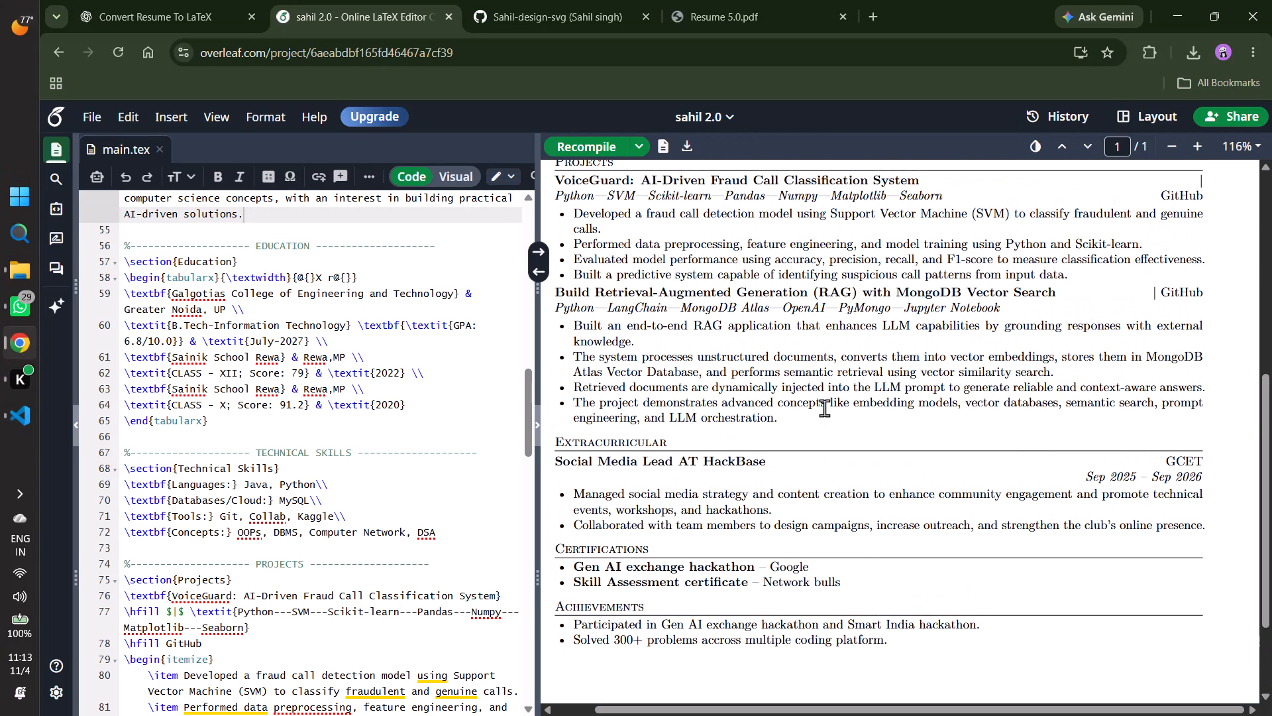
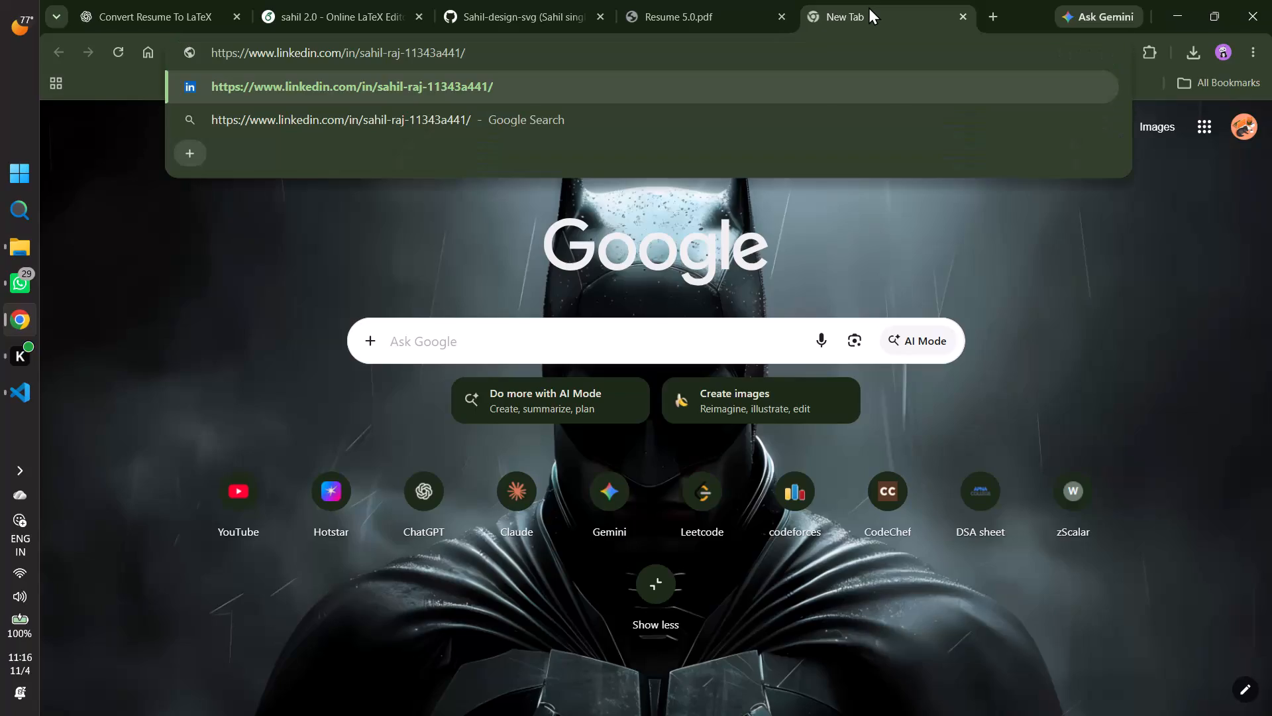
Load the candidate's LinkedIn profile page from the entered URL.
{"action": "key", "text": "Return"}
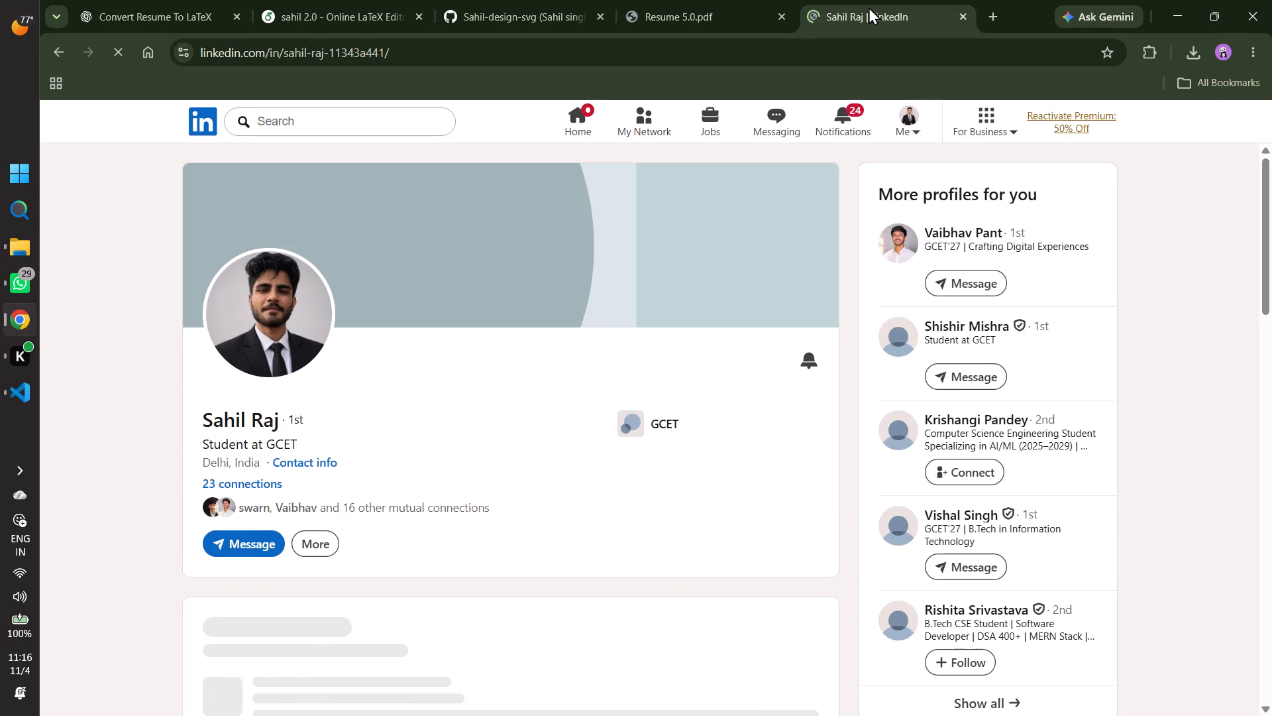
Switch to Overleaf and replace the placeholder \href target of the header's LinkedIn link in main.tex with the copied profile URL.
{"action": "left_click", "coordinate": [366, 0]}
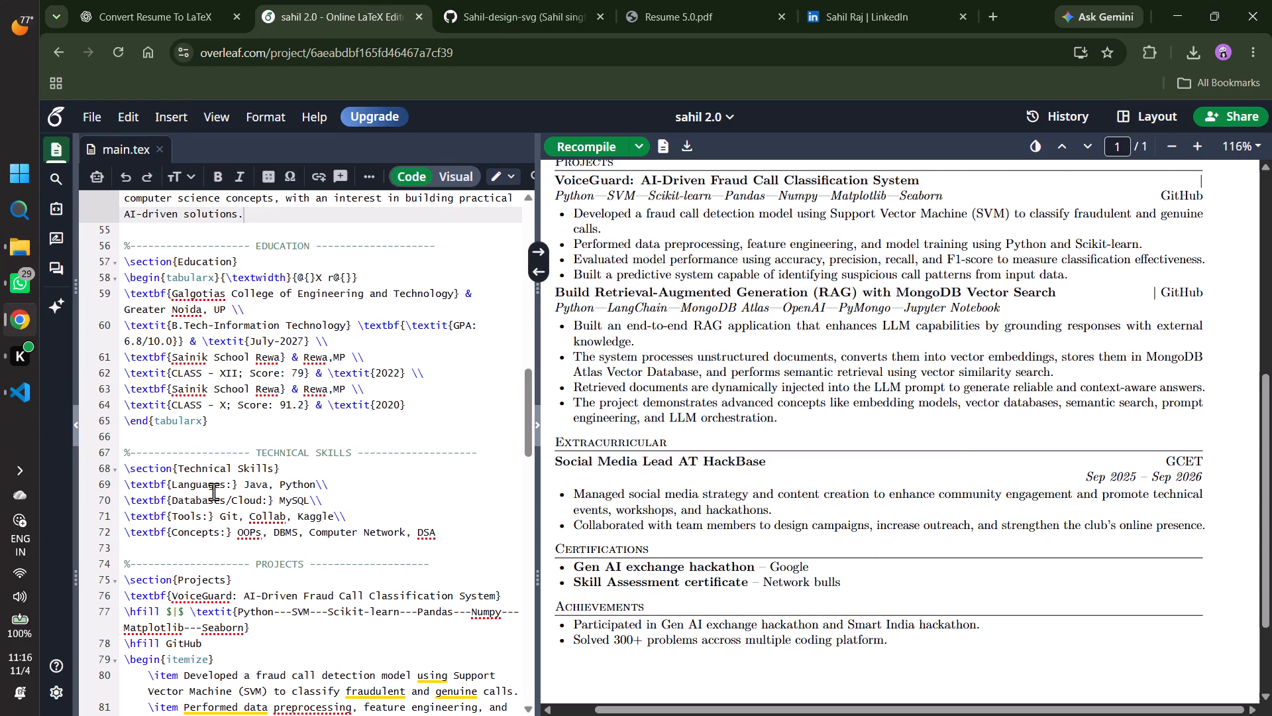
{"action": "scroll", "coordinate": [331, 391], "scroll_direction": "up", "scroll_amount": 3}
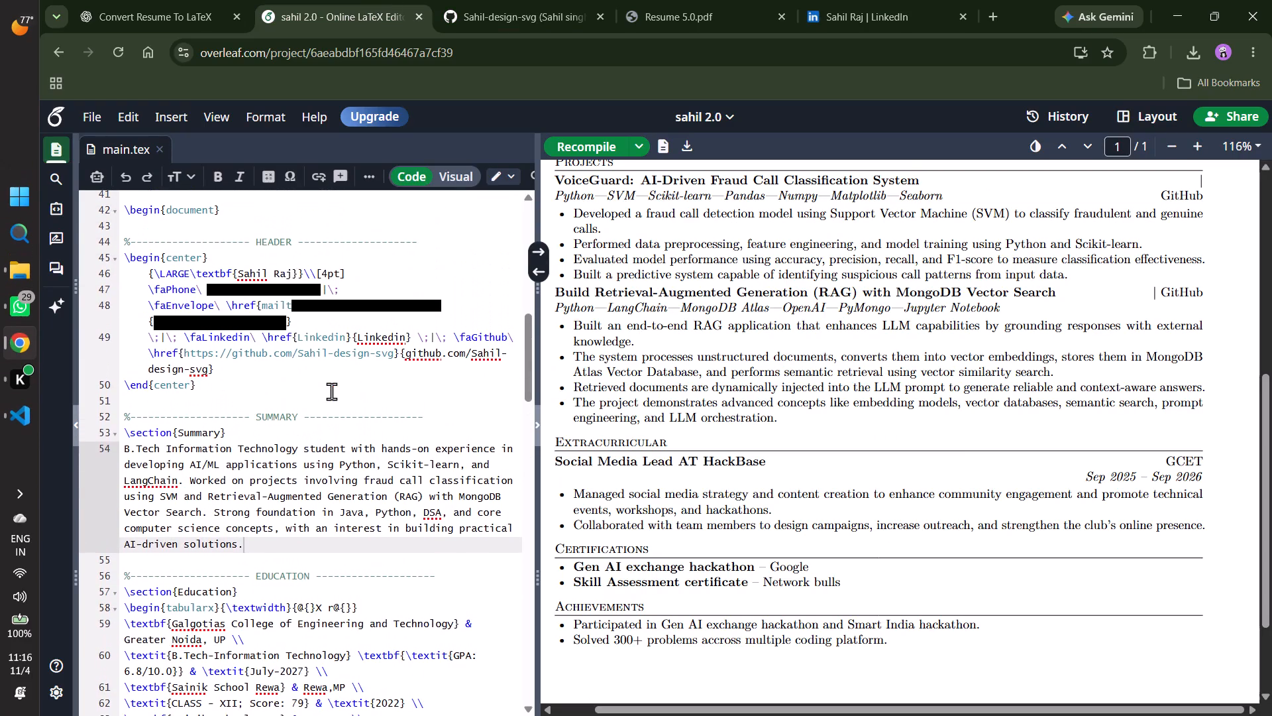
{"action": "scroll", "coordinate": [331, 391], "scroll_direction": "up", "scroll_amount": 1}
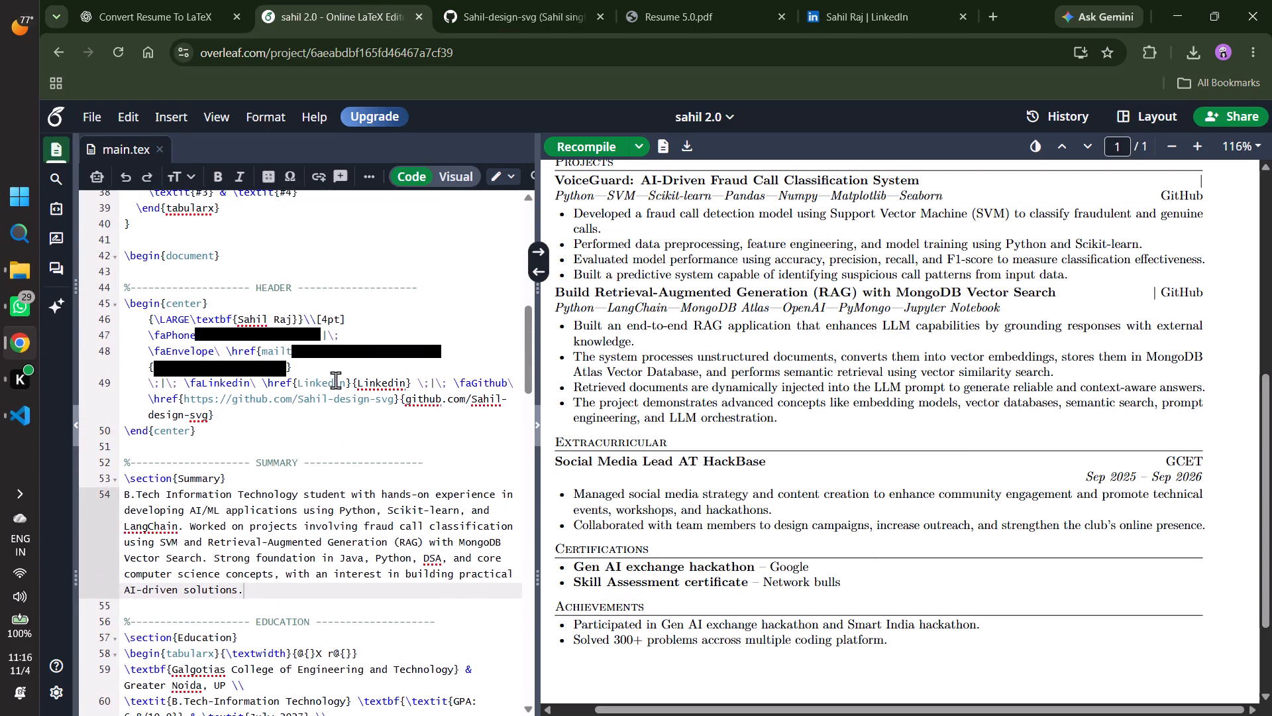
{"action": "double_click", "coordinate": [328, 381]}
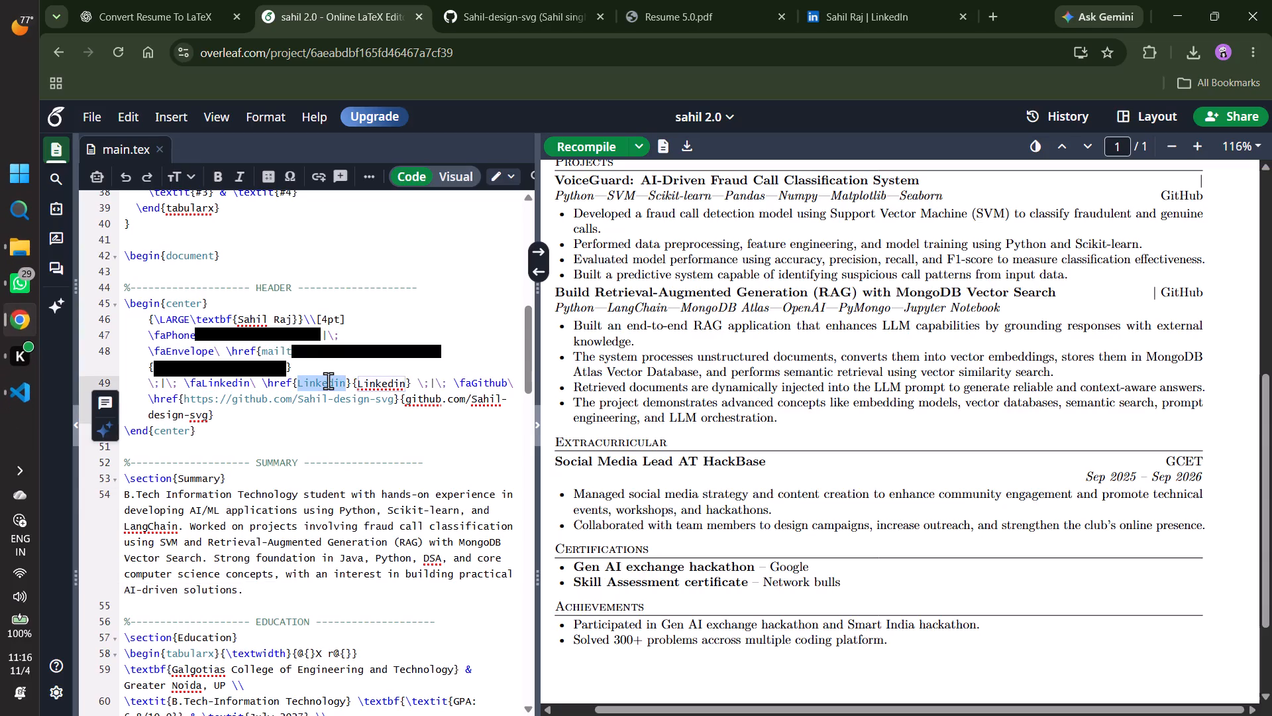
{"action": "key", "text": "ctrl+v"}
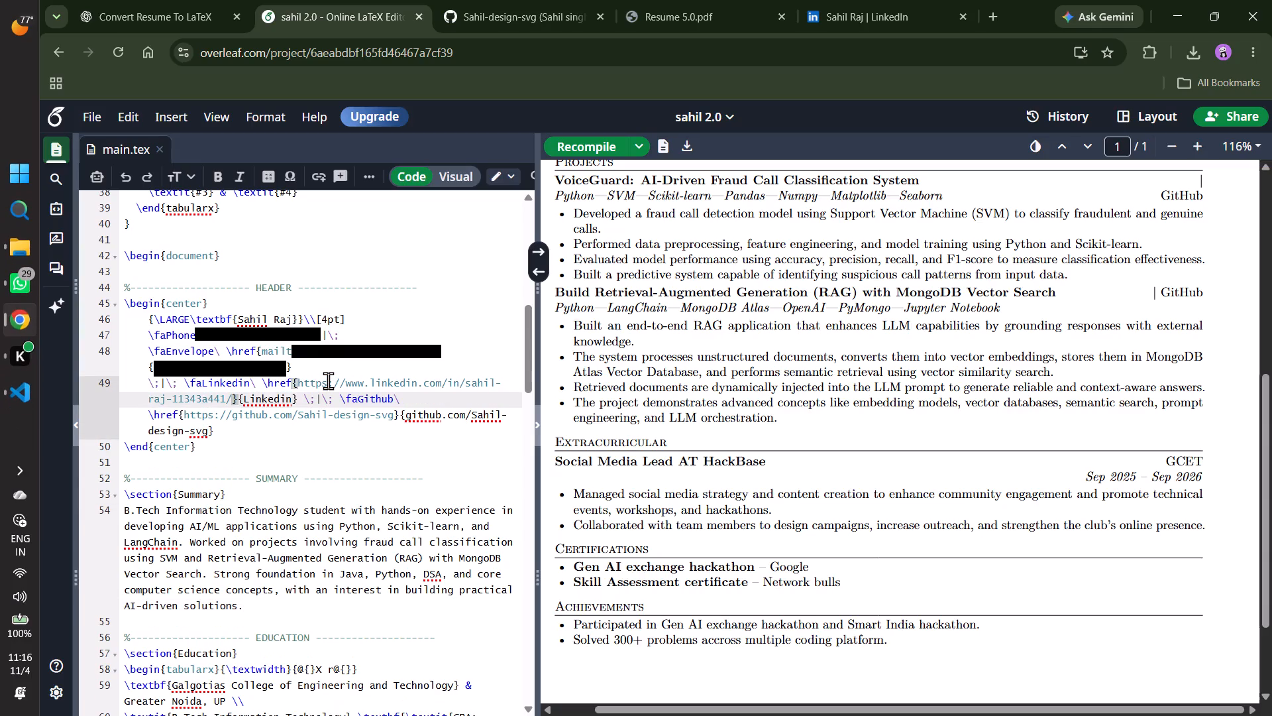
{"action": "double_click", "coordinate": [260, 397]}
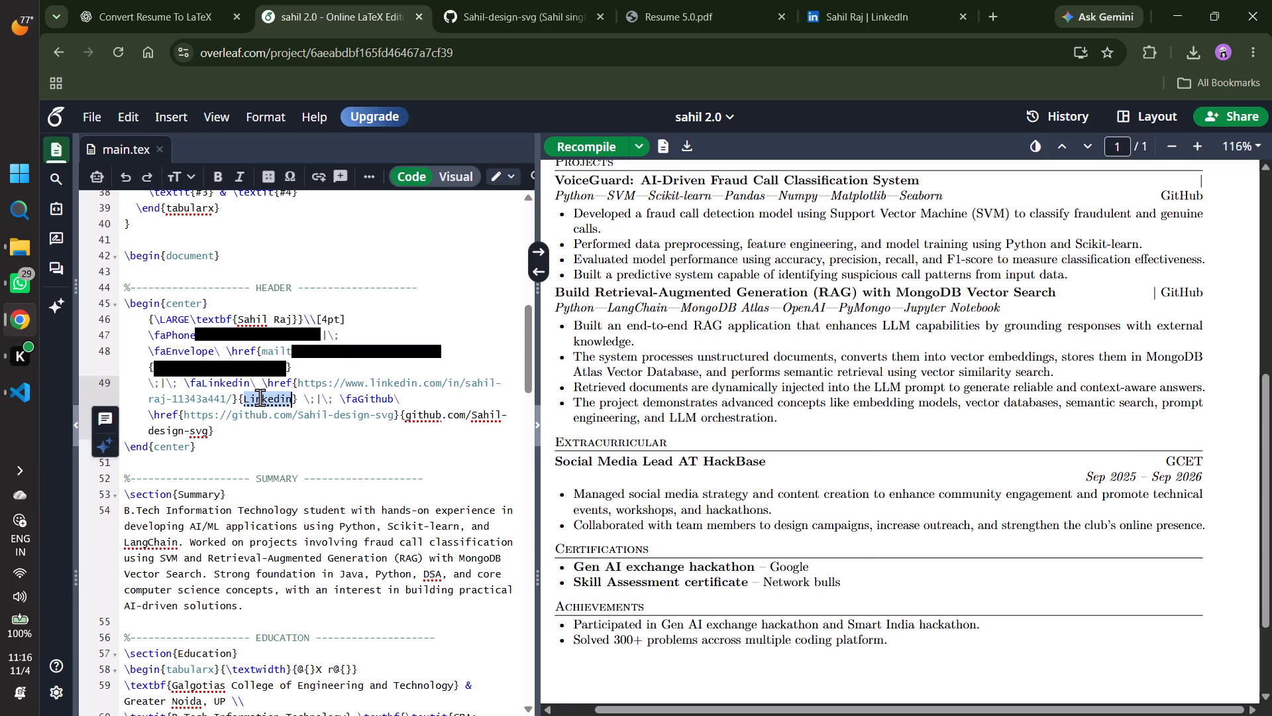
{"action": "key", "text": "ctrl+v"}
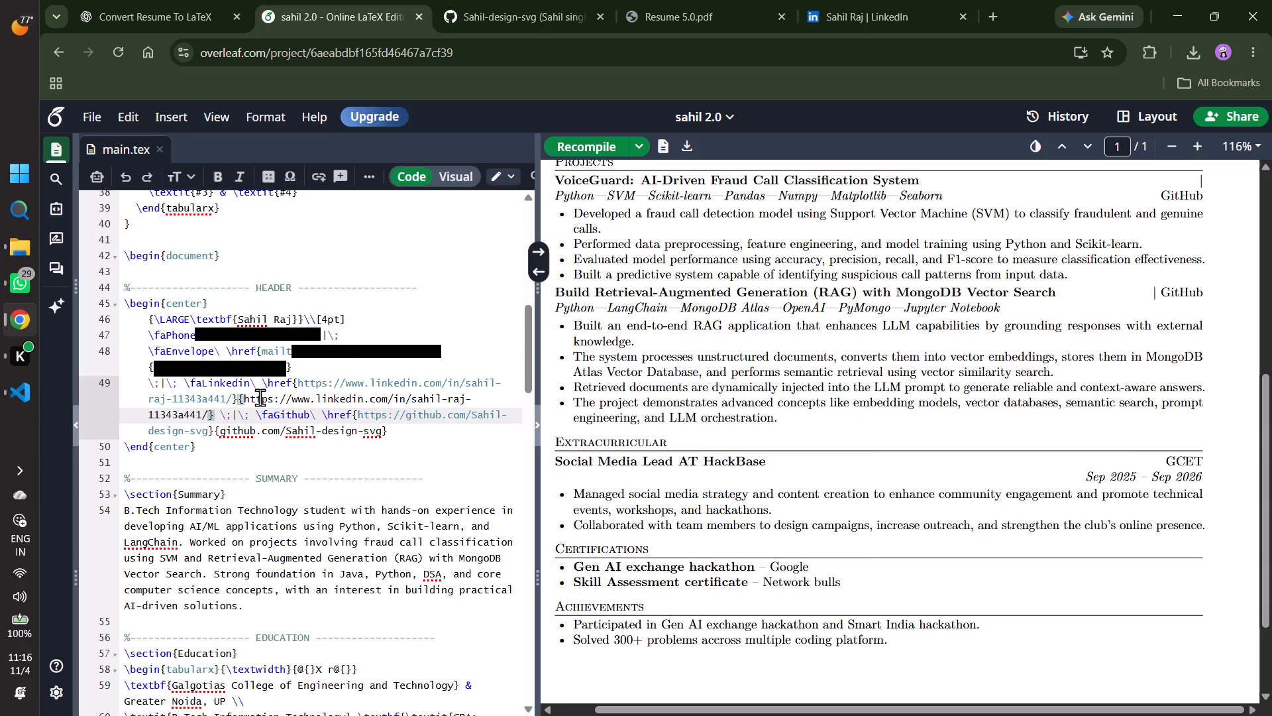
{"action": "left_click", "coordinate": [317, 400]}
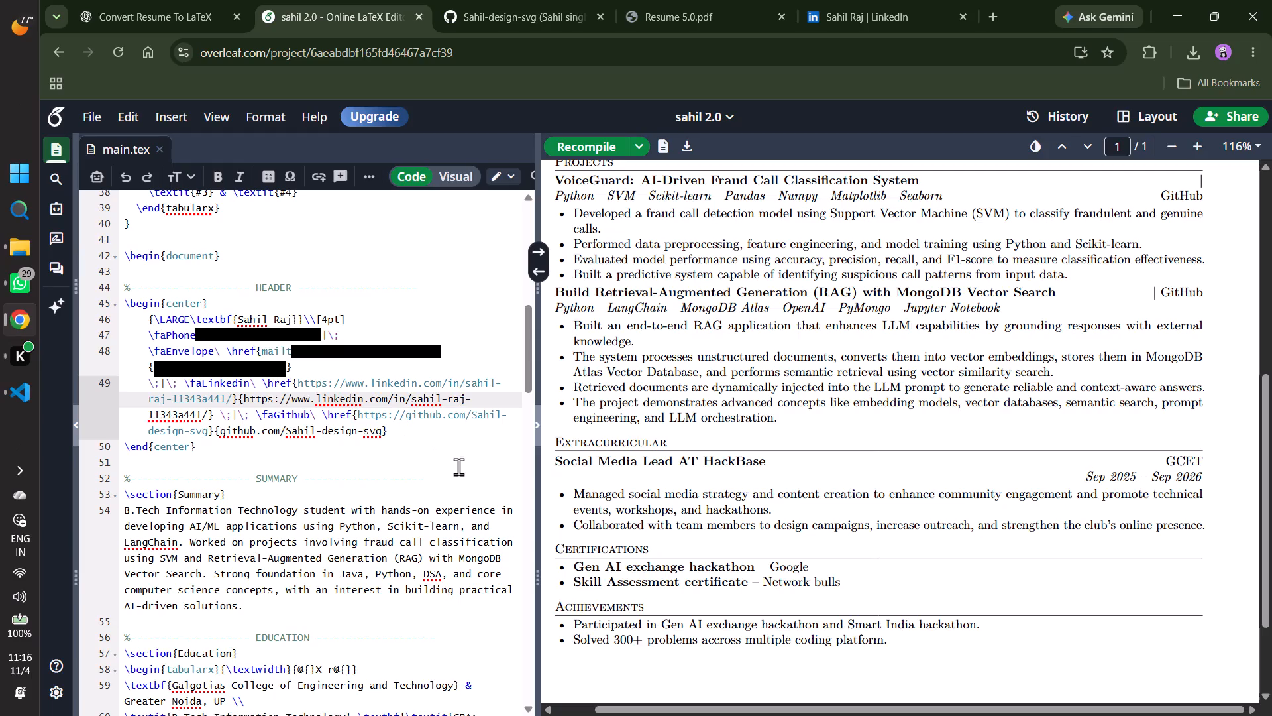
{"action": "key", "text": "BackSpace"}
{"action": "key", "text": "BackSpace"}
{"action": "key", "text": "BackSpace"}
{"action": "key", "text": "BackSpace"}
{"action": "key", "text": "BackSpace"}
{"action": "key", "text": "BackSpace"}
{"action": "key", "text": "BackSpace"}
{"action": "key", "text": "BackSpace"}
{"action": "key", "text": "BackSpace"}
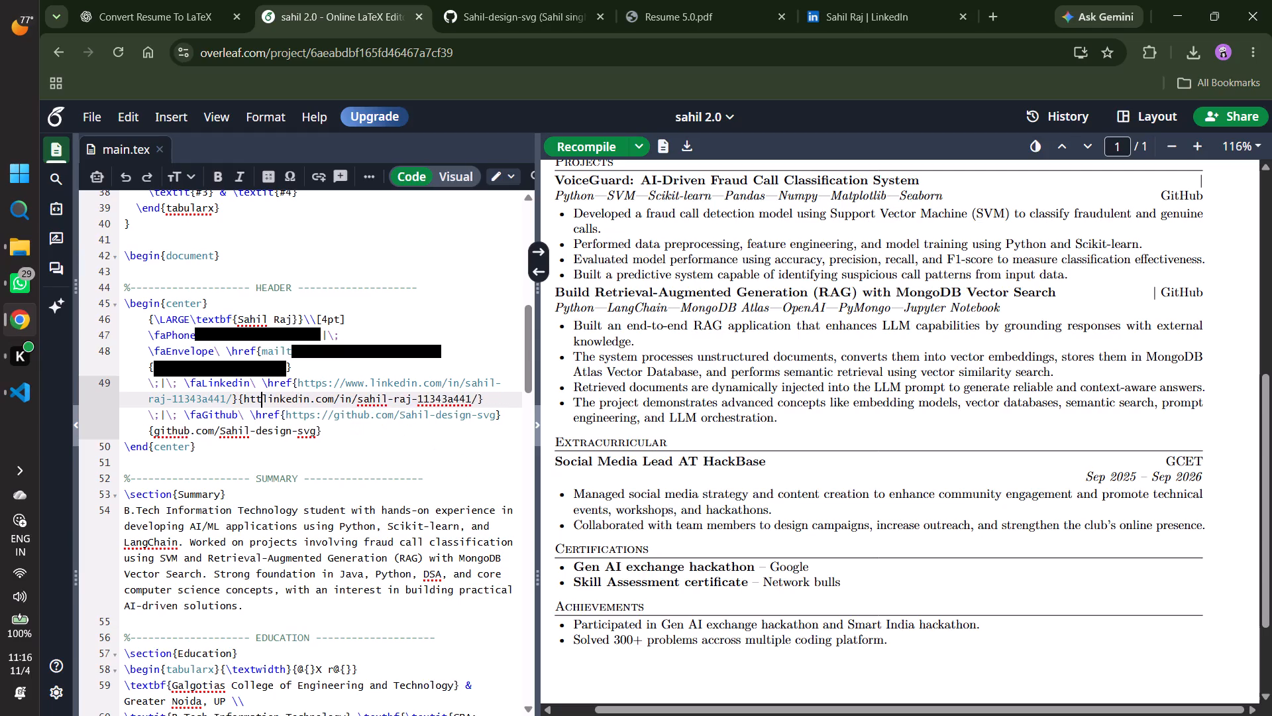
{"action": "key", "text": "BackSpace"}
{"action": "key", "text": "BackSpace"}
{"action": "key", "text": "BackSpace"}
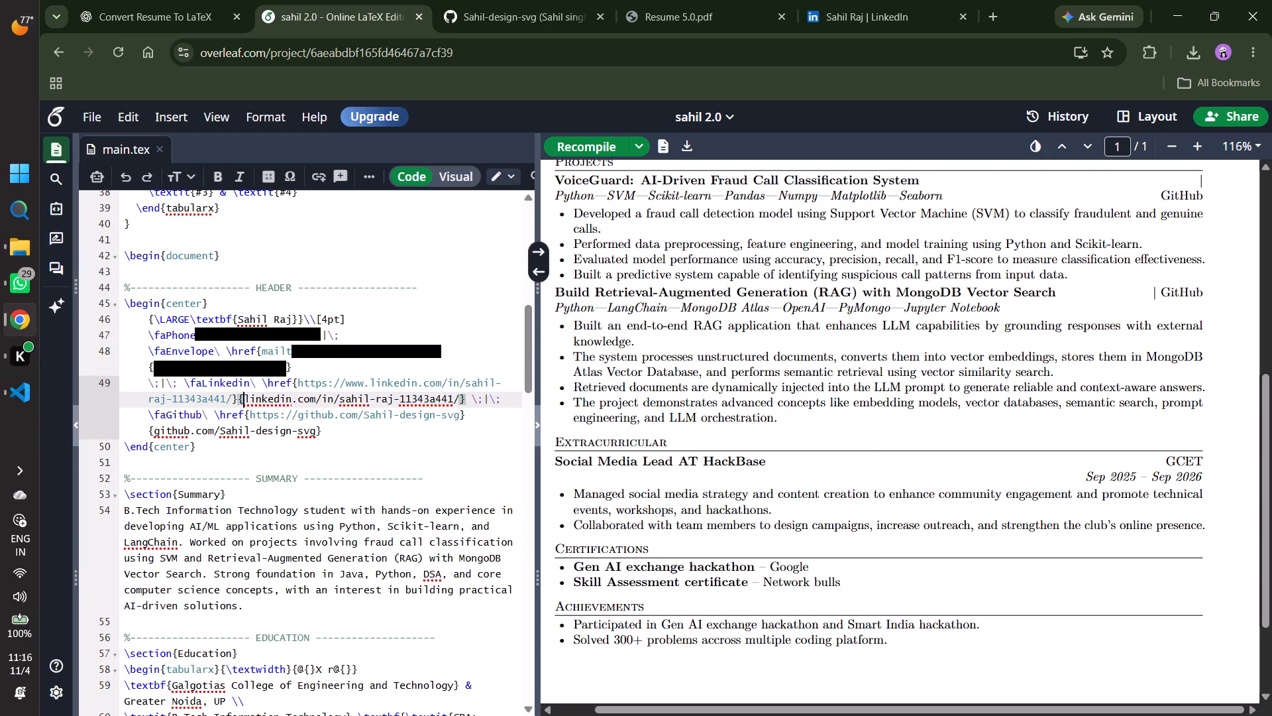
{"action": "left_click", "coordinate": [602, 146]}
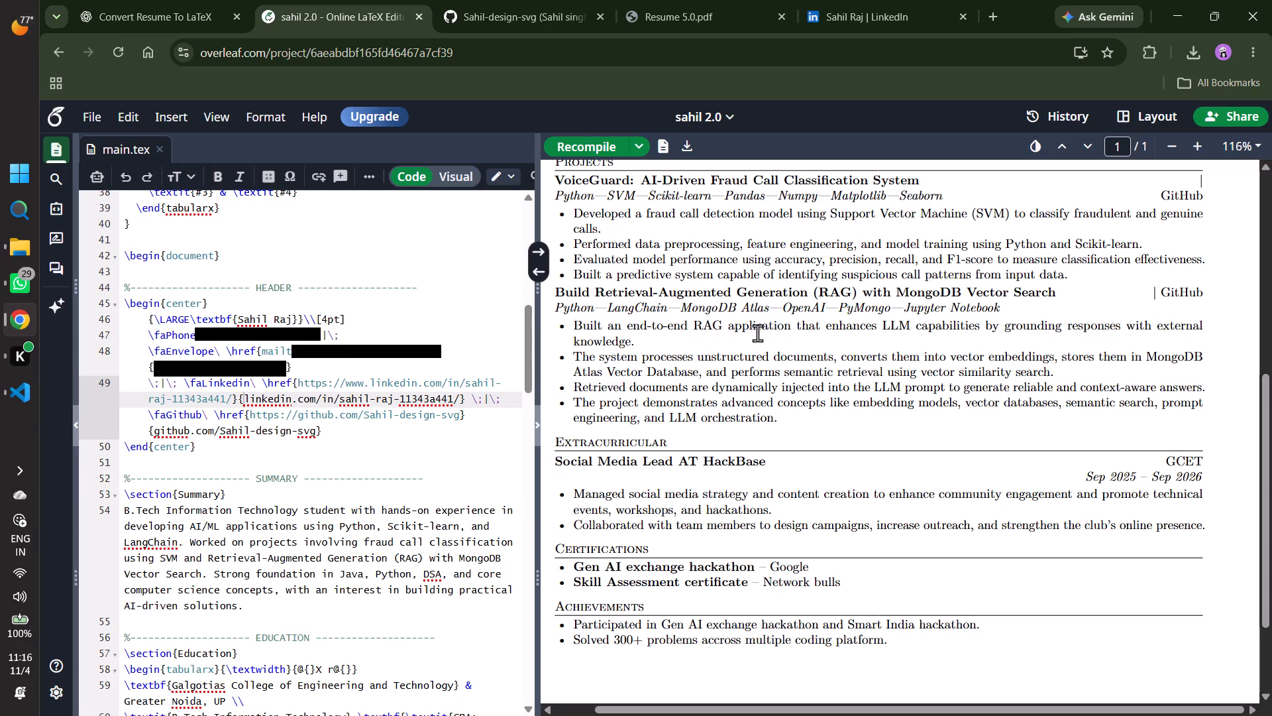
{"action": "scroll", "coordinate": [757, 333], "scroll_direction": "up", "scroll_amount": 4}
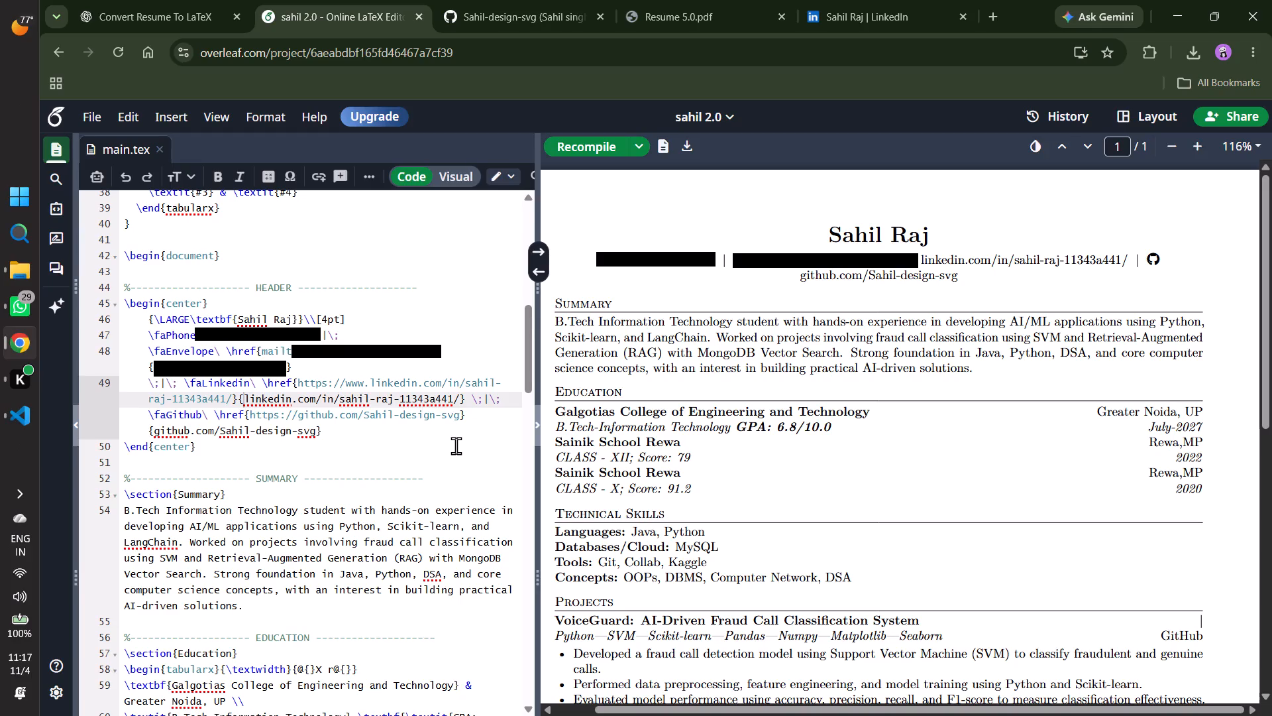
Insert a \\ line break before \faGithub in the header, move the GitHub code to its own source line, and recompile.
{"action": "left_click", "coordinate": [509, 396]}
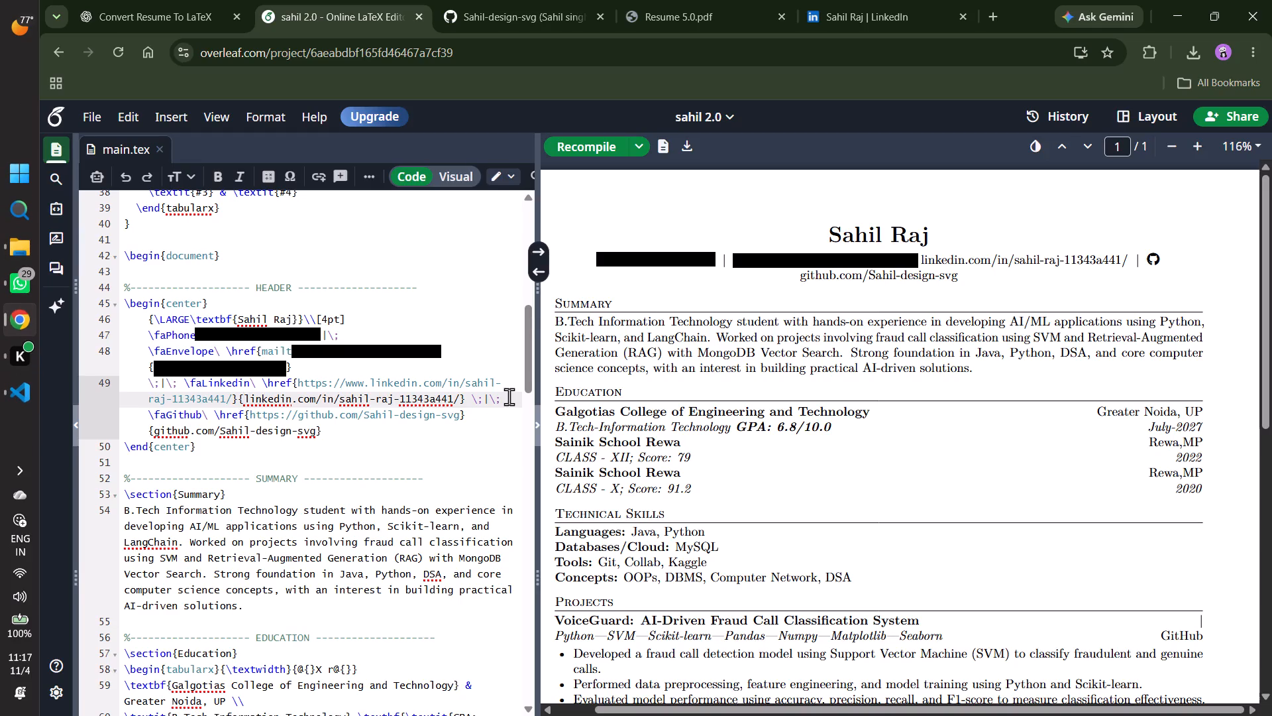
{"action": "type", "text": "\\\\"}
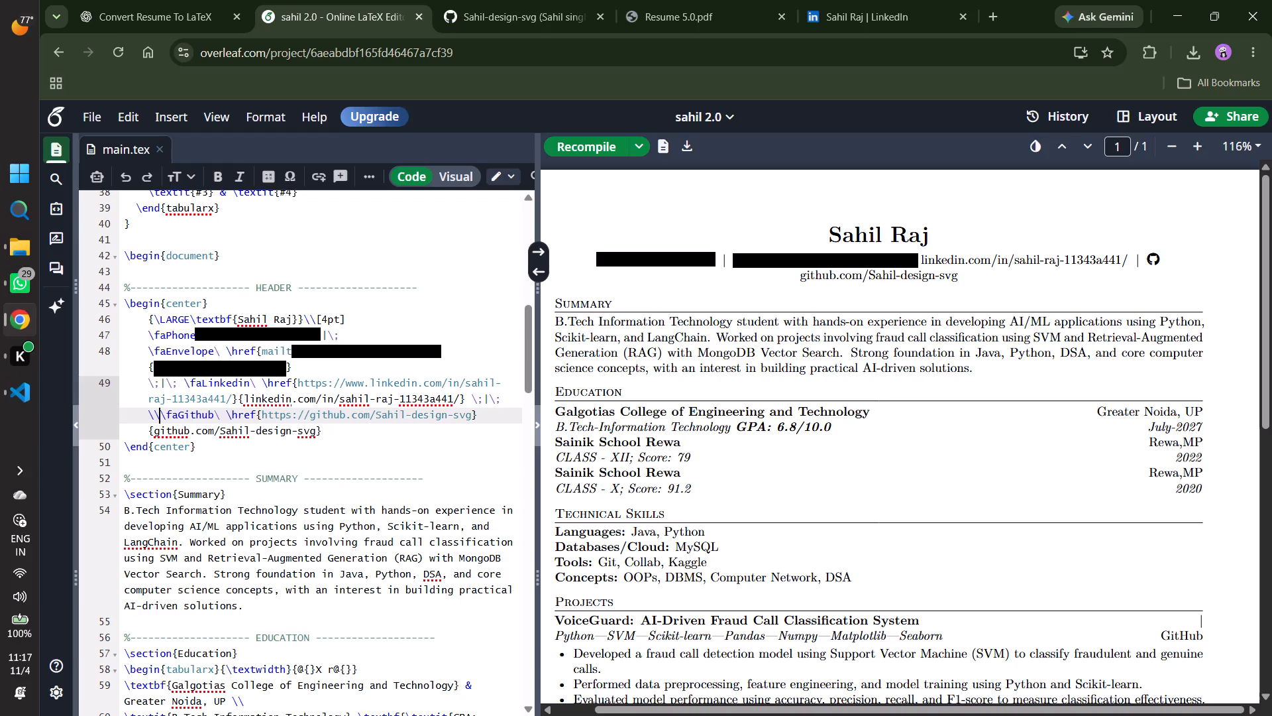
{"action": "key", "text": "Return"}
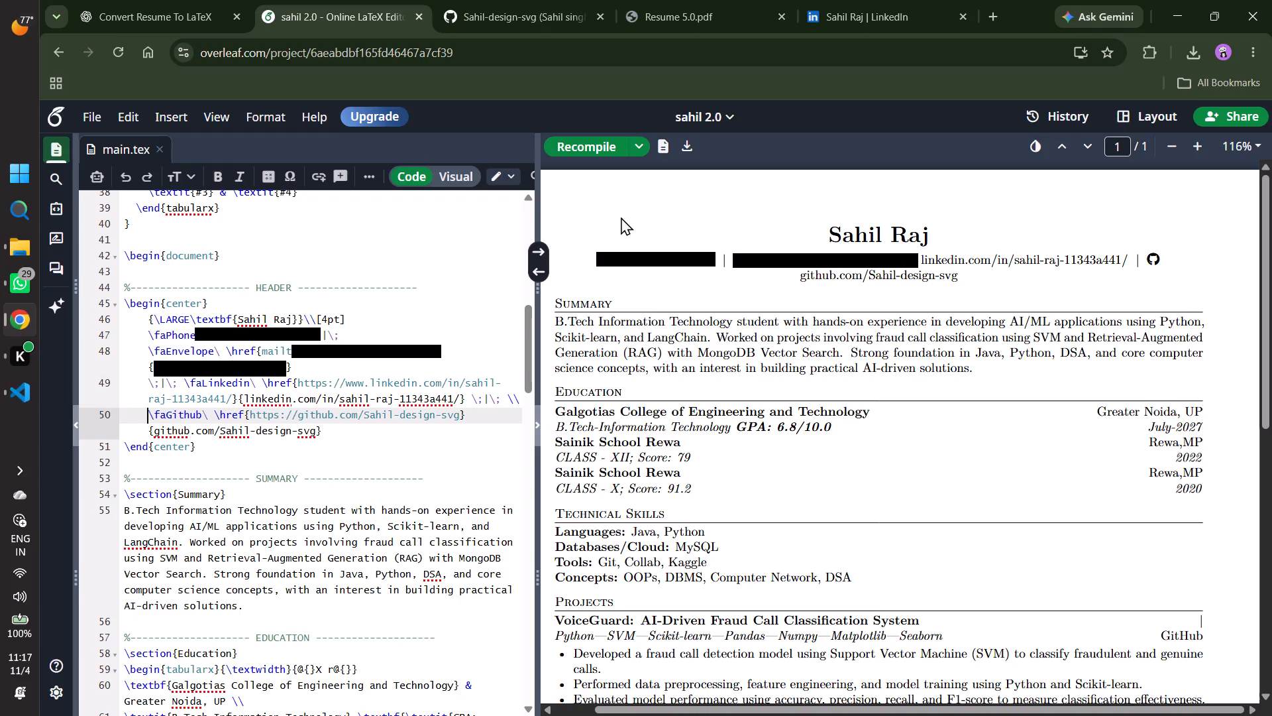
{"action": "left_click", "coordinate": [576, 143]}
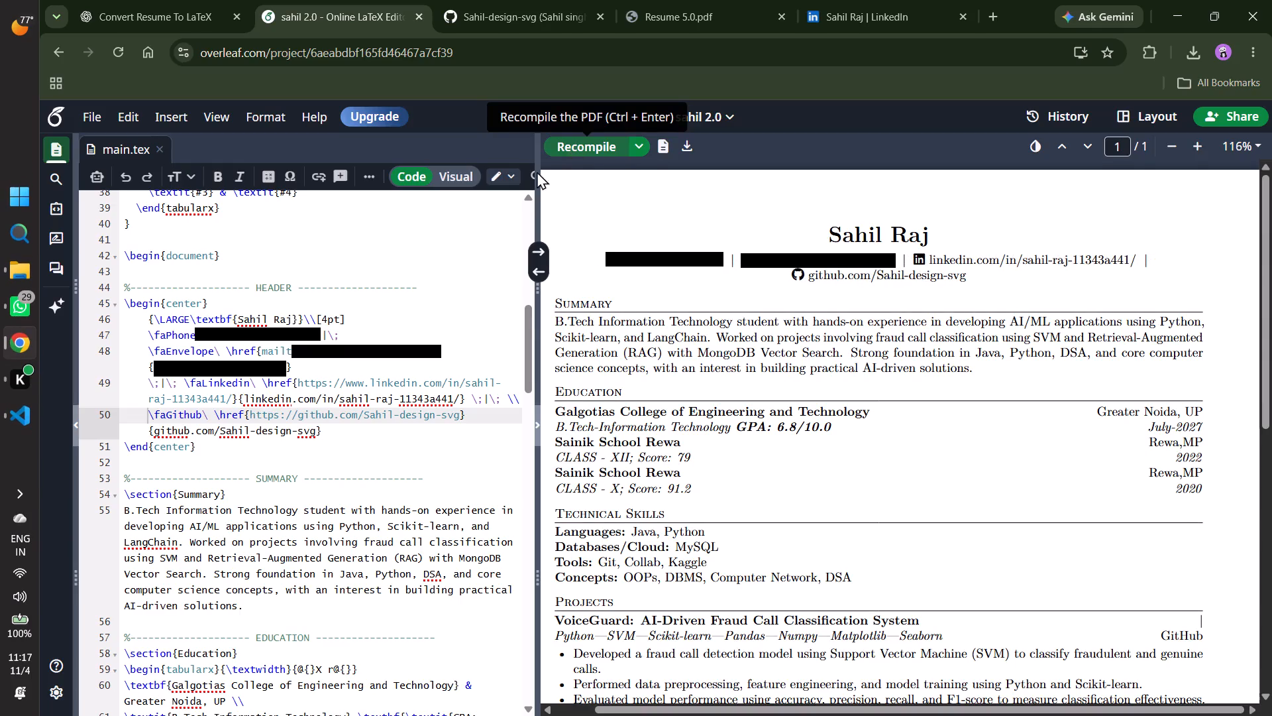
Remove the trailing slash from the LinkedIn link's display text in the header.
{"action": "left_click", "coordinate": [454, 400]}
{"action": "key", "text": "Right"}
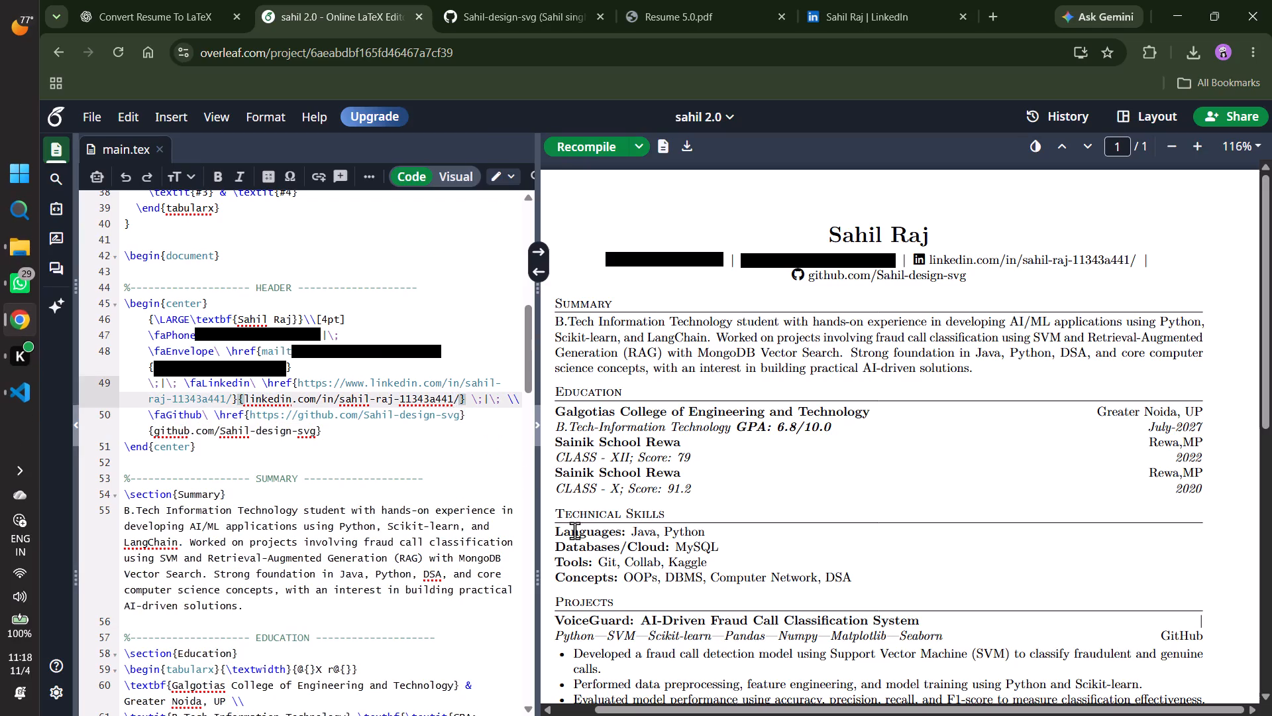
{"action": "key", "text": "BackSpace"}
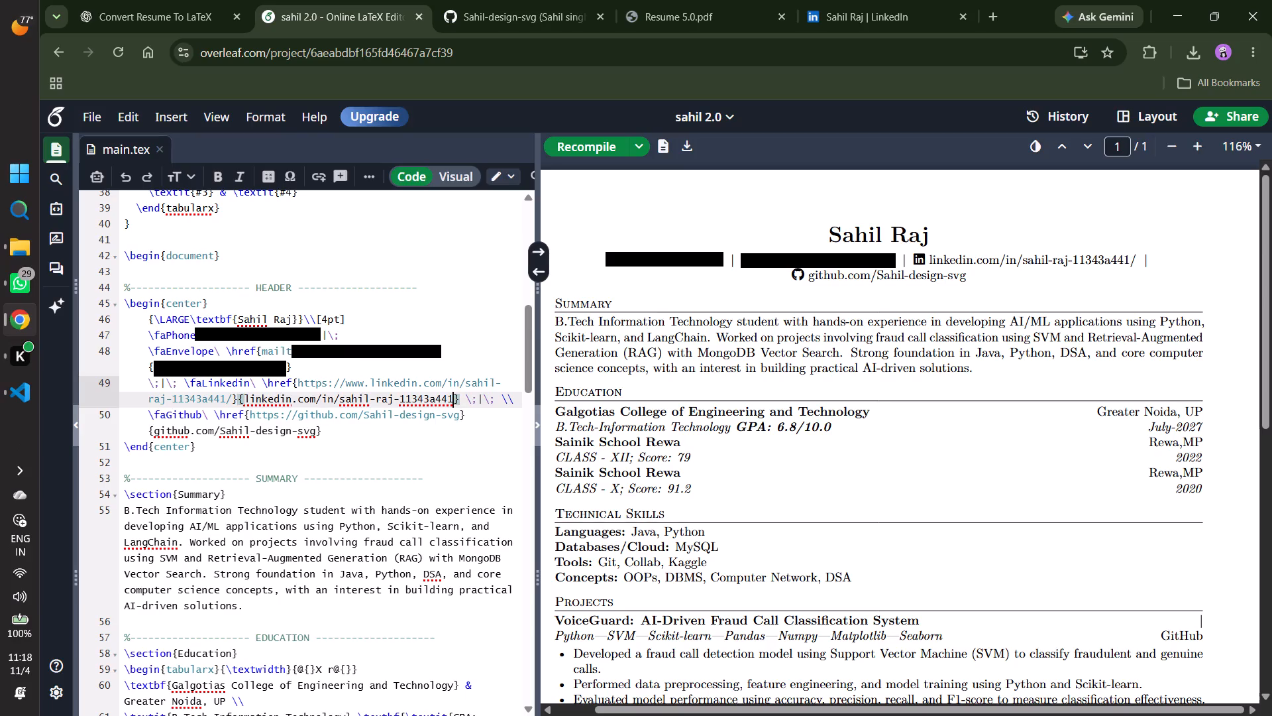
Delete the "\;|\;" separator between the LinkedIn link and the line break in the header, and recompile the resume.
{"action": "key", "text": "Right"}
{"action": "key", "text": "Right"}
{"action": "key", "text": "Right"}
{"action": "key", "text": "Right"}
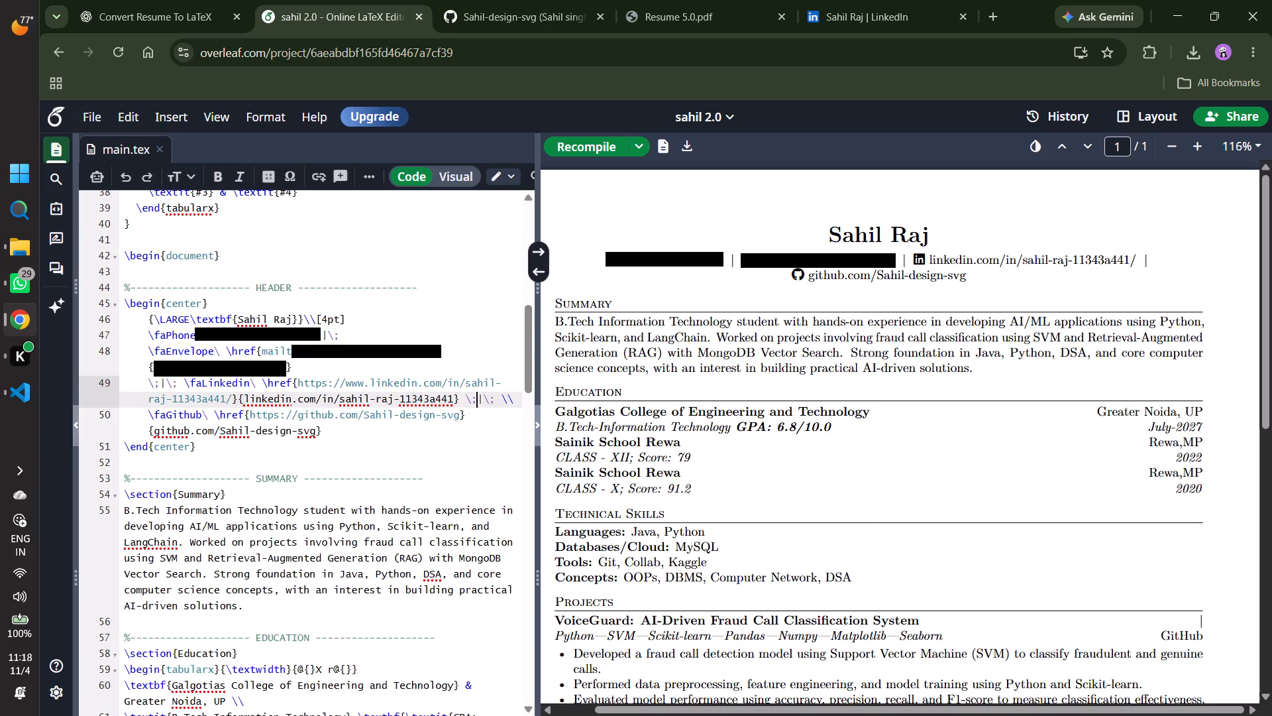
{"action": "key", "text": "Right"}
{"action": "key", "text": "Right"}
{"action": "key", "text": "Right"}
{"action": "key", "text": "BackSpace"}
{"action": "key", "text": "BackSpace"}
{"action": "key", "text": "BackSpace"}
{"action": "key", "text": "BackSpace"}
{"action": "key", "text": "BackSpace"}
{"action": "key", "text": "BackSpace"}
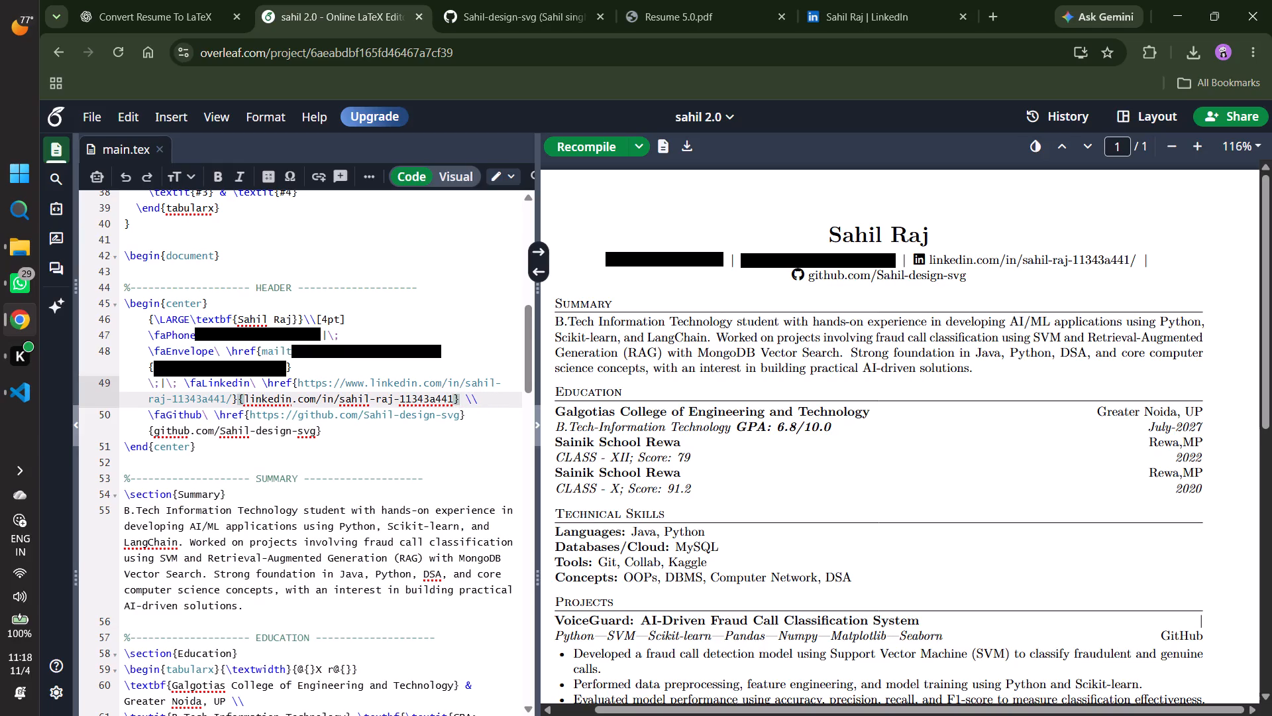
{"action": "left_click", "coordinate": [565, 146]}
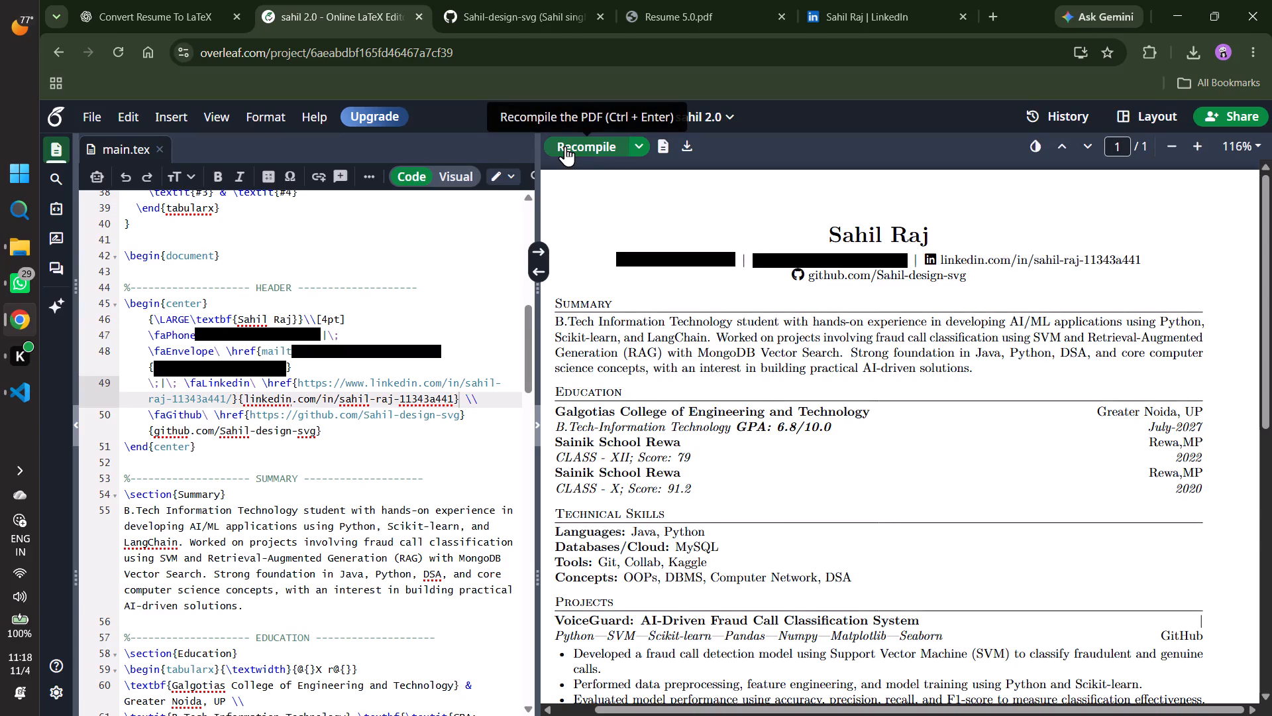
{"action": "left_click", "coordinate": [565, 146]}
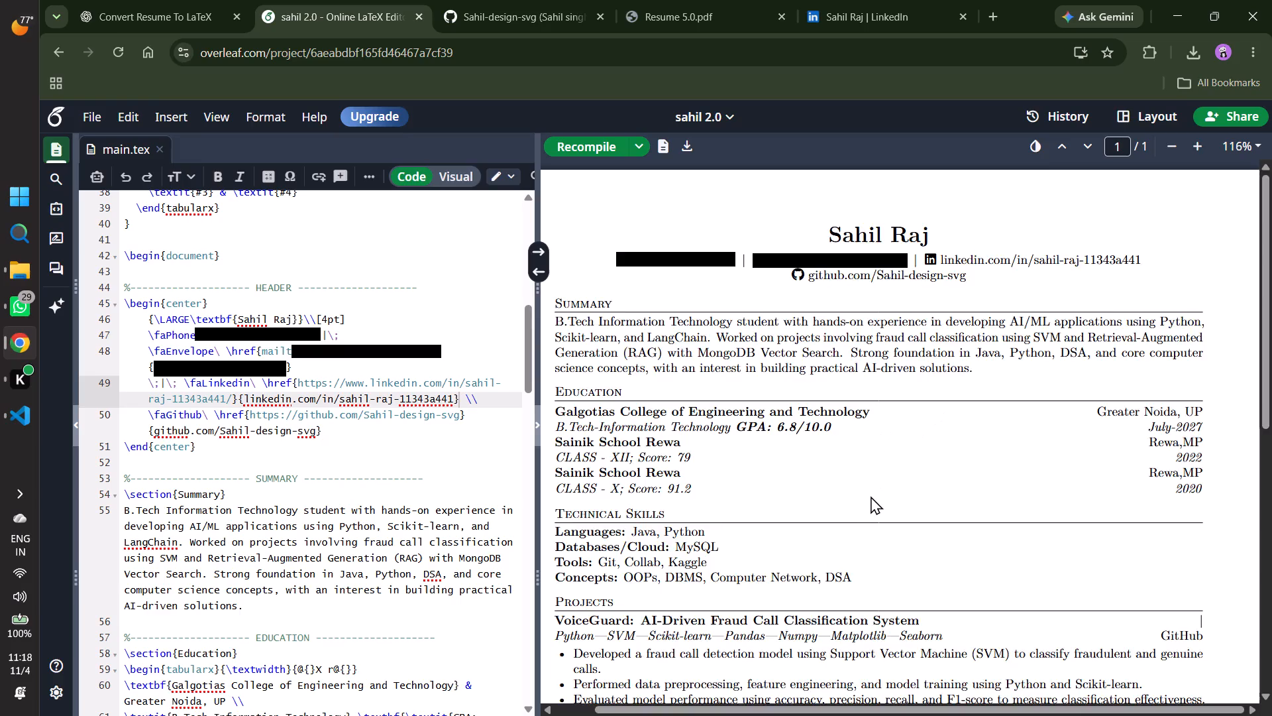
Recompile the resume and download the compiled PDF.
{"action": "scroll", "coordinate": [871, 496], "scroll_direction": "down", "scroll_amount": 6}
{"action": "scroll", "coordinate": [871, 496], "scroll_direction": "up", "scroll_amount": 4}
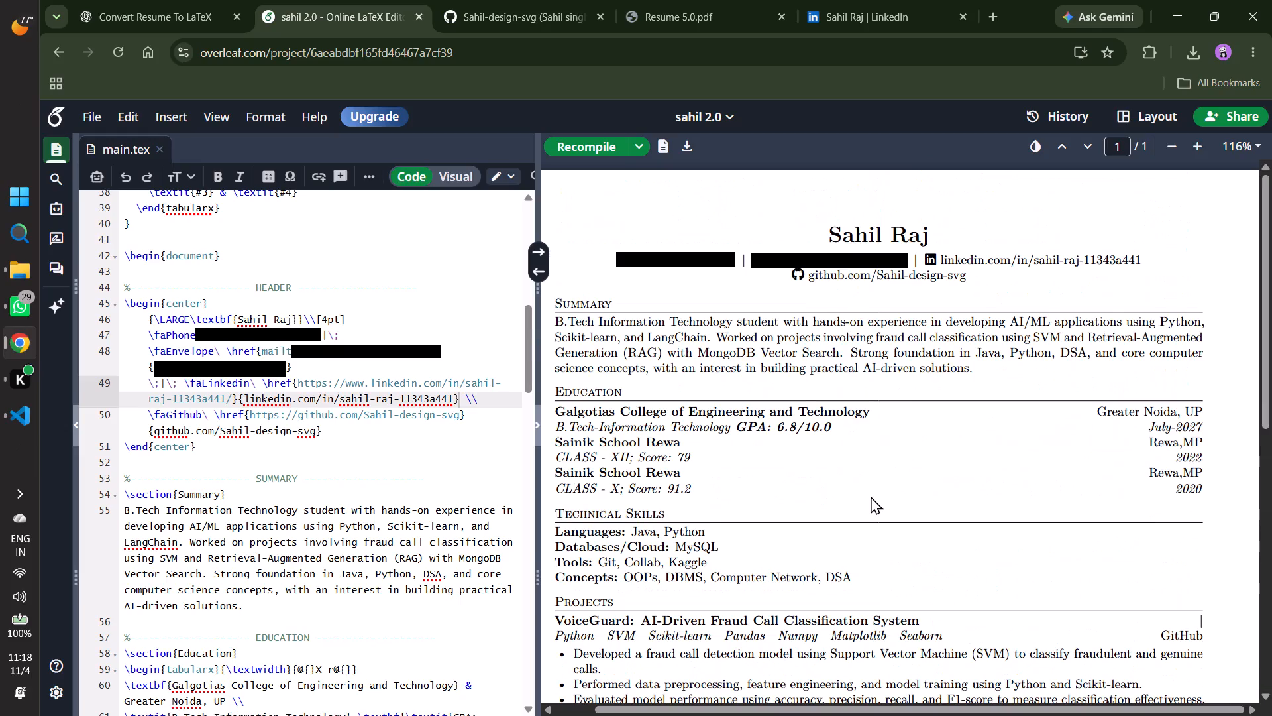
{"action": "left_click", "coordinate": [575, 147]}
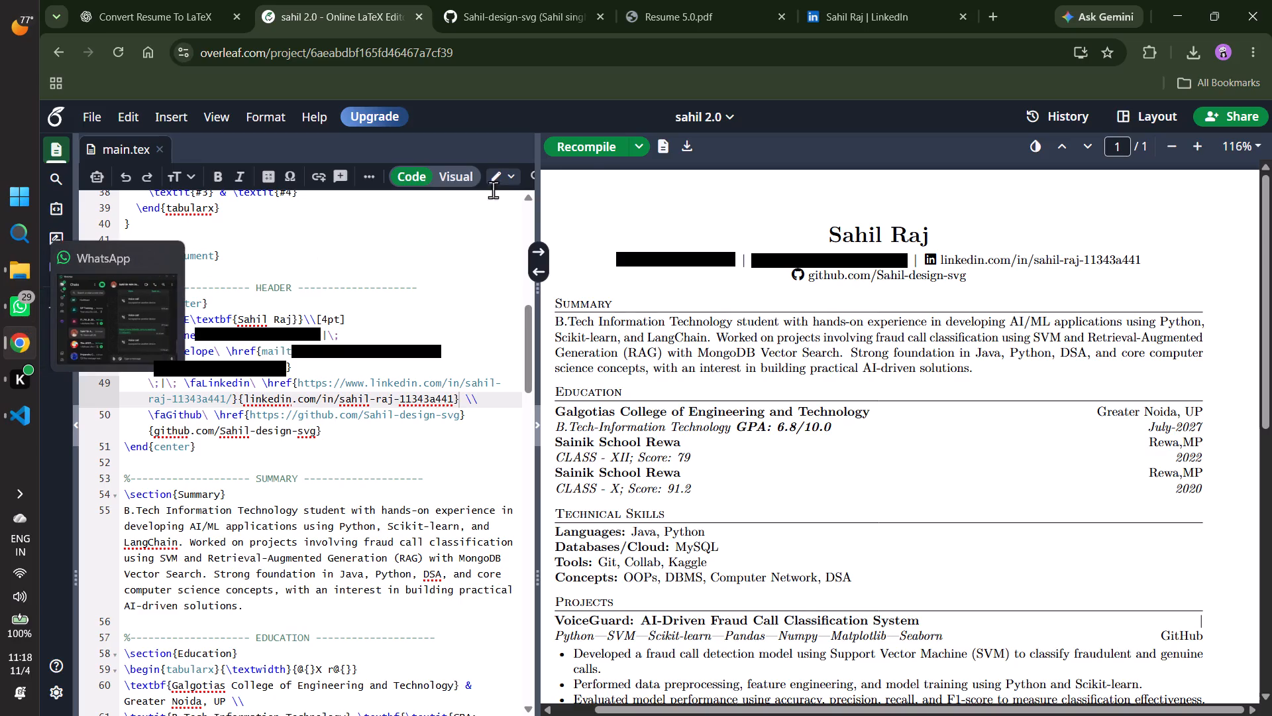
{"action": "left_click", "coordinate": [684, 150]}
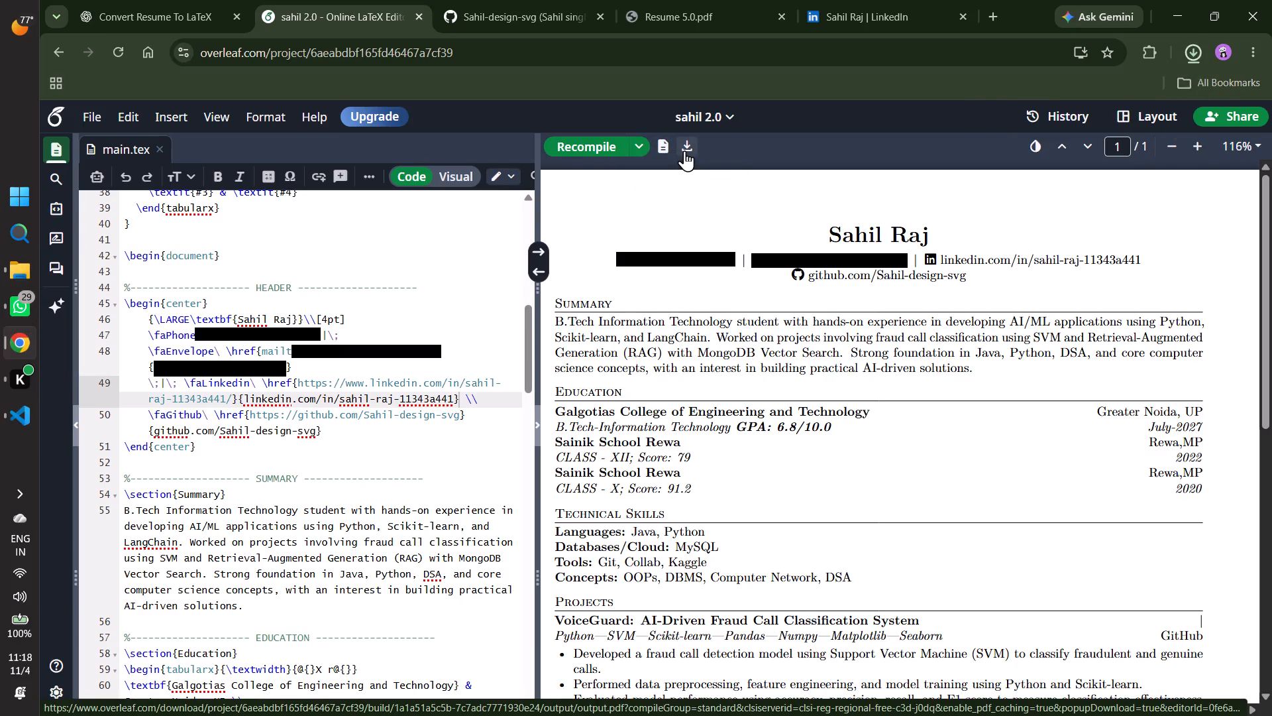
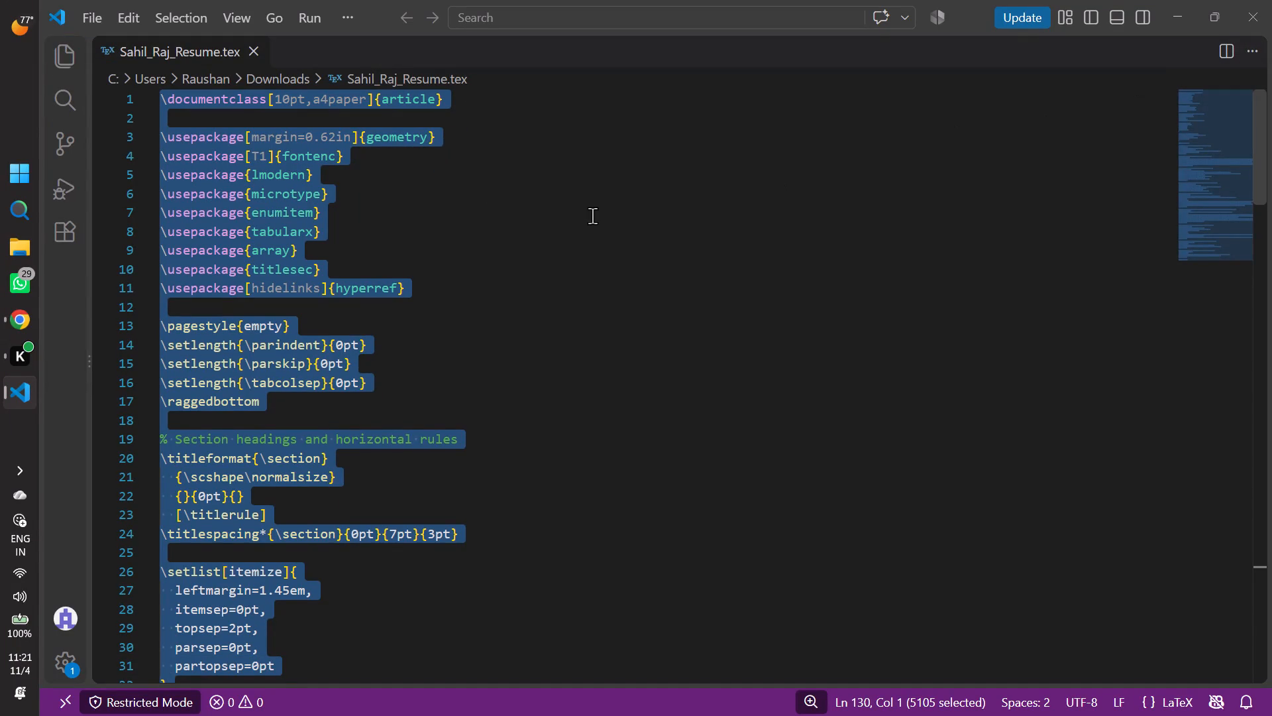
Close the resume's .tex source file in Visual Studio Code.
{"action": "left_click", "coordinate": [258, 49]}
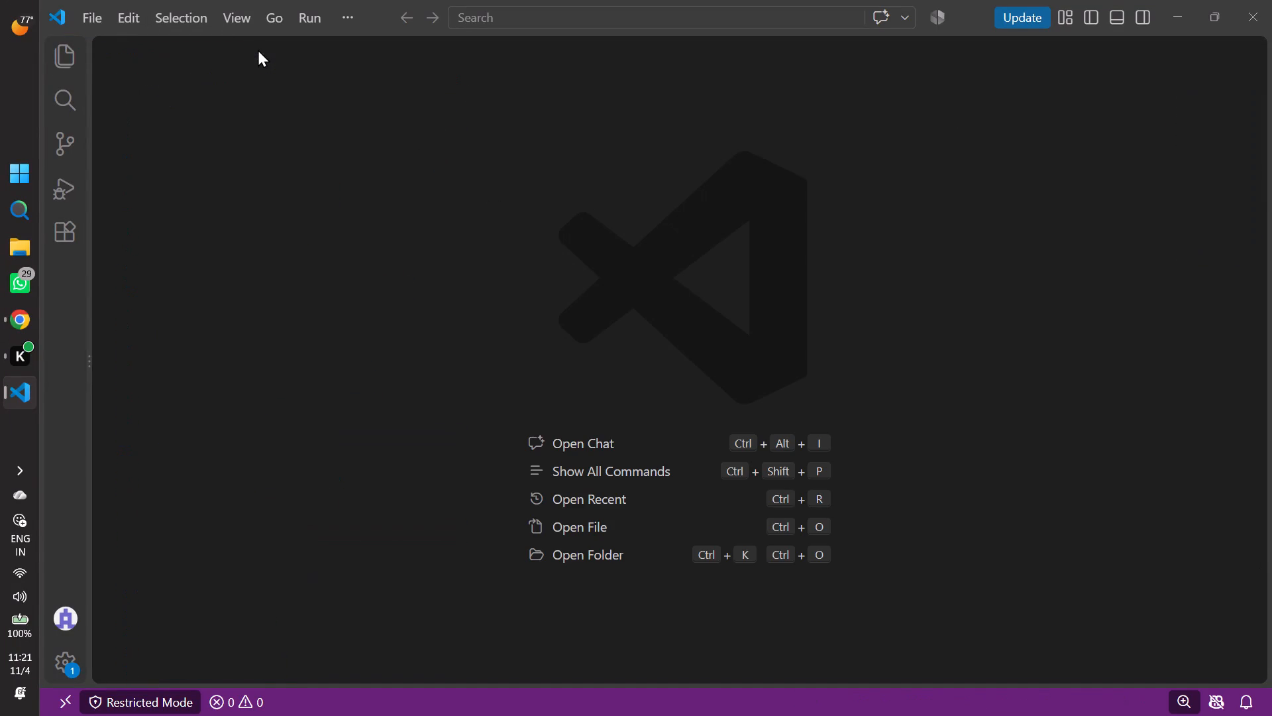
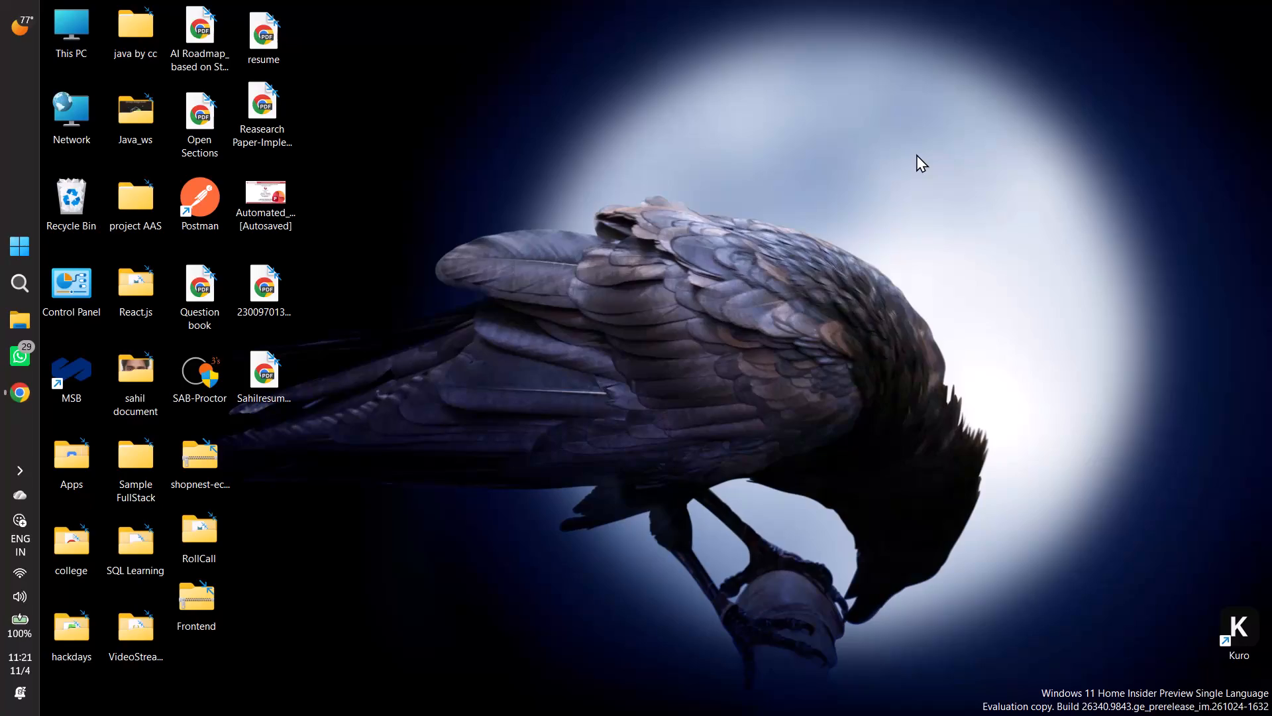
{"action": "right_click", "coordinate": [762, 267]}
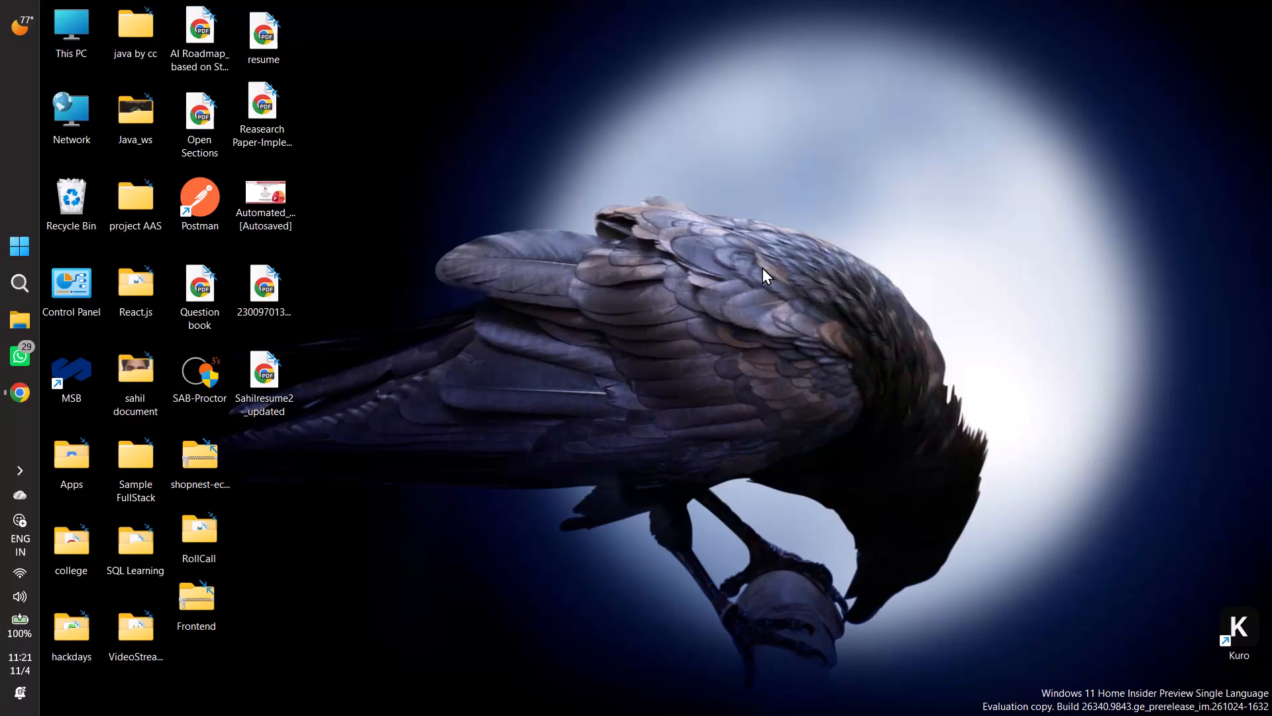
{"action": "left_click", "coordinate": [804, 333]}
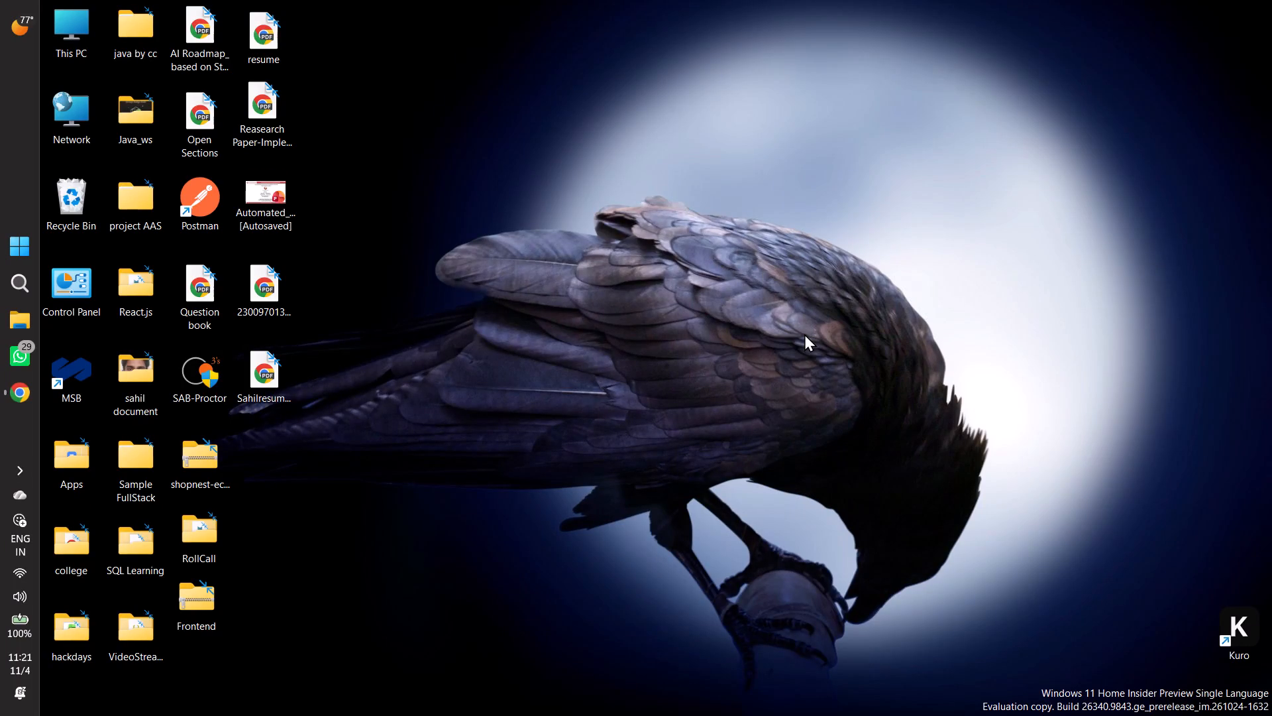
Put the computer into Sleep mode through the Shut Down Windows dialog.
{"action": "key", "text": "alt+F4"}
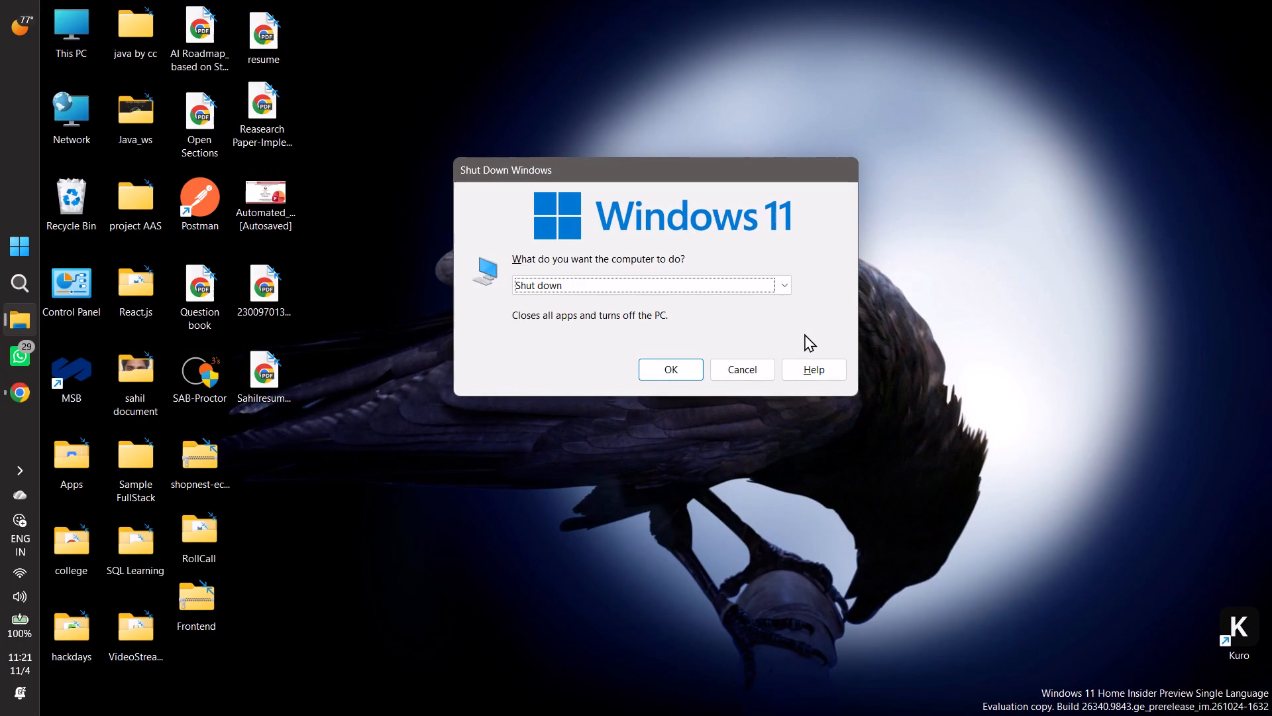
{"action": "key", "text": "Down"}
{"action": "key", "text": "Down"}
{"action": "key", "text": "Up"}
{"action": "key", "text": "Up"}
{"action": "key", "text": "Return"}
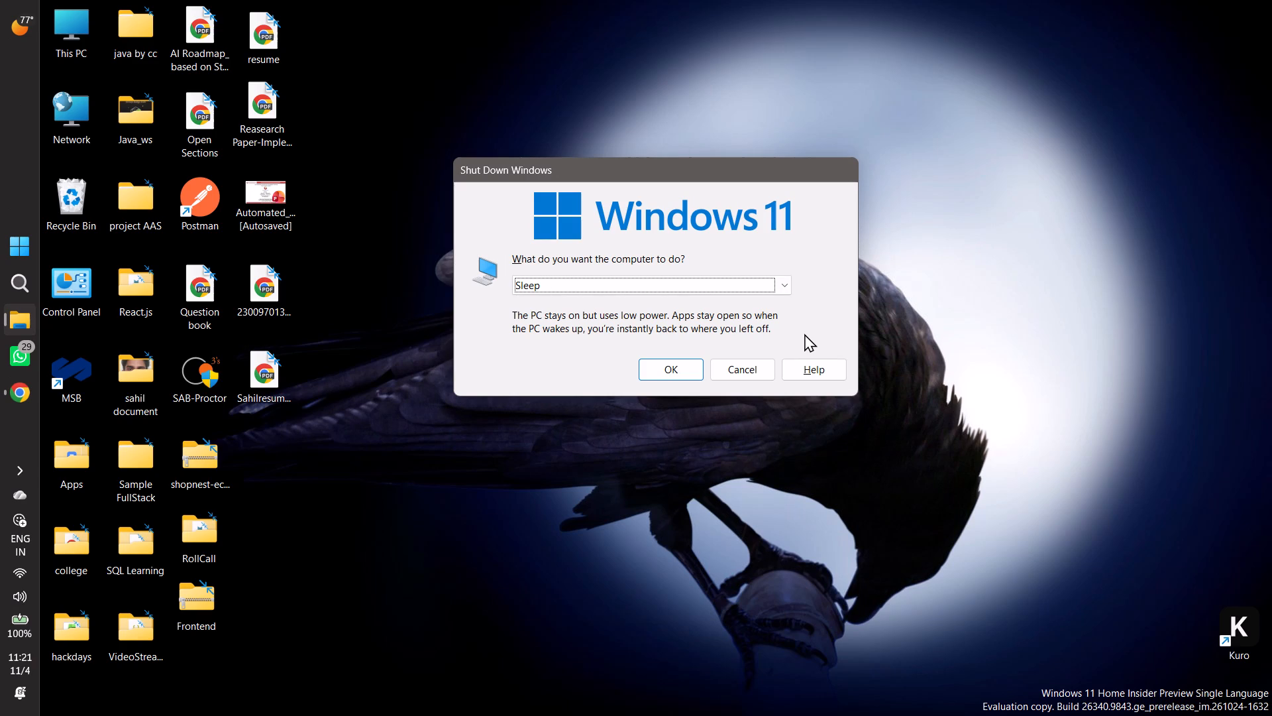